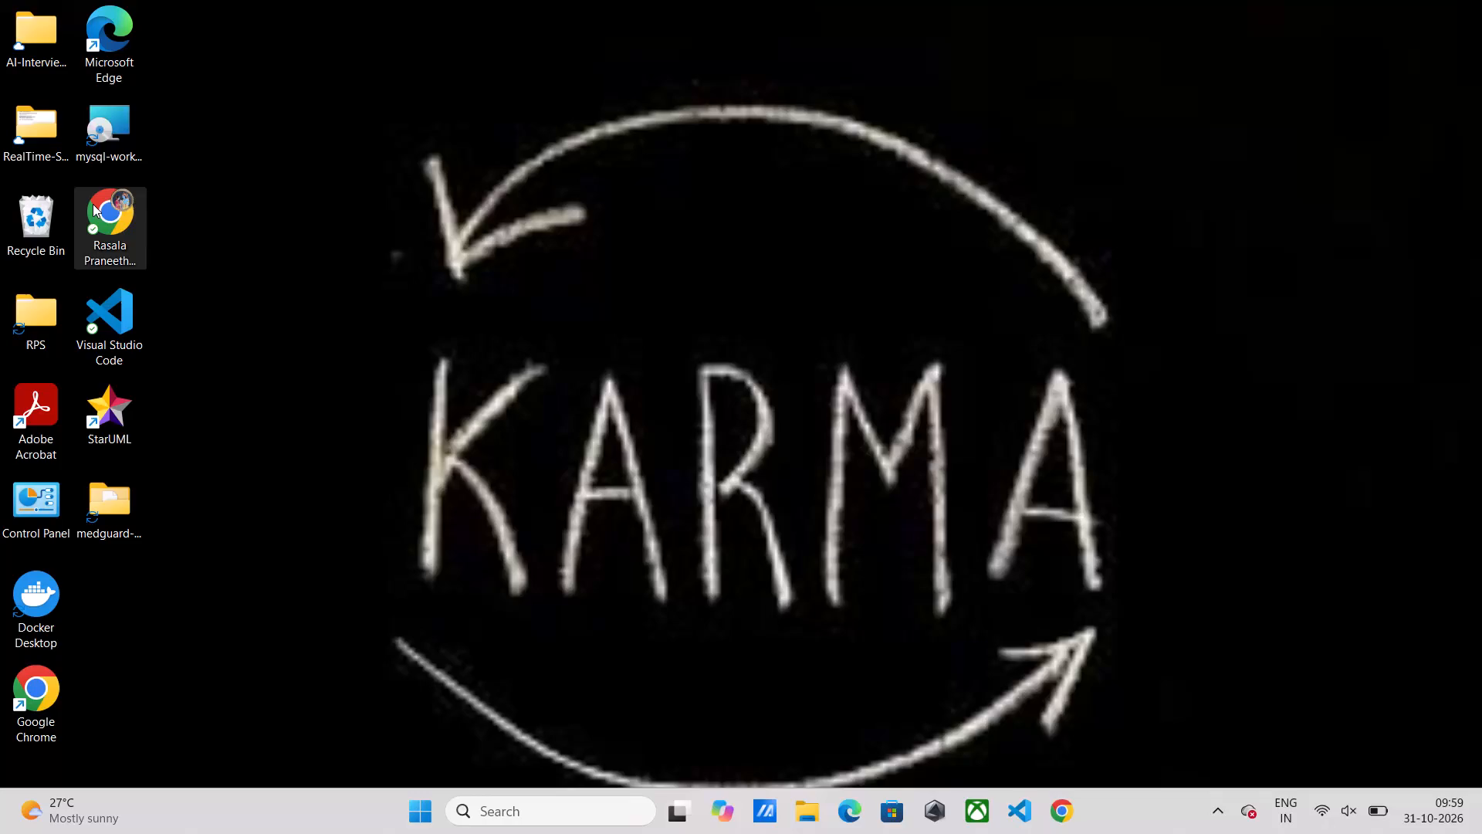
double_click(93, 204)
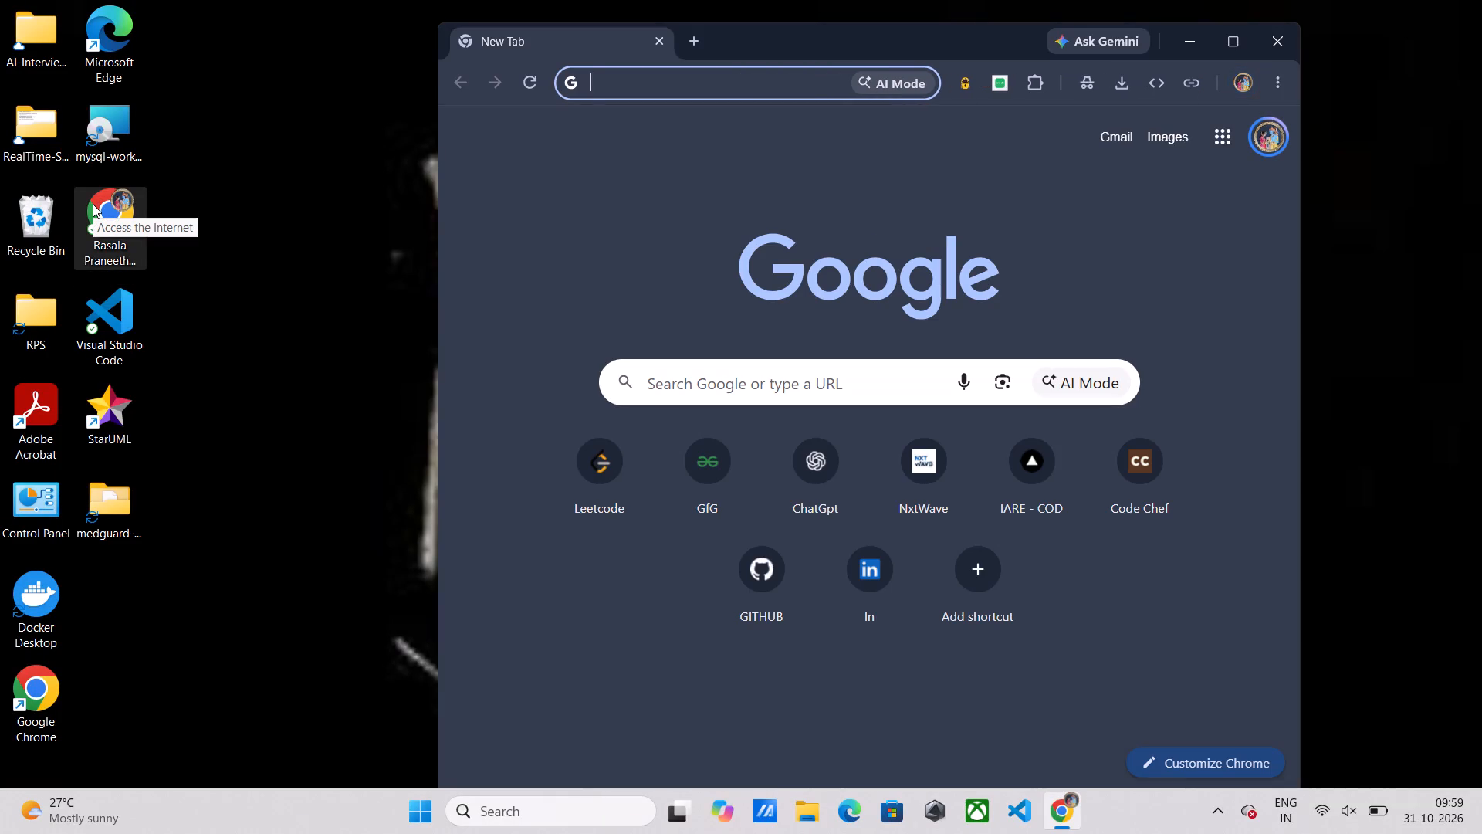
left_click(1237, 46)
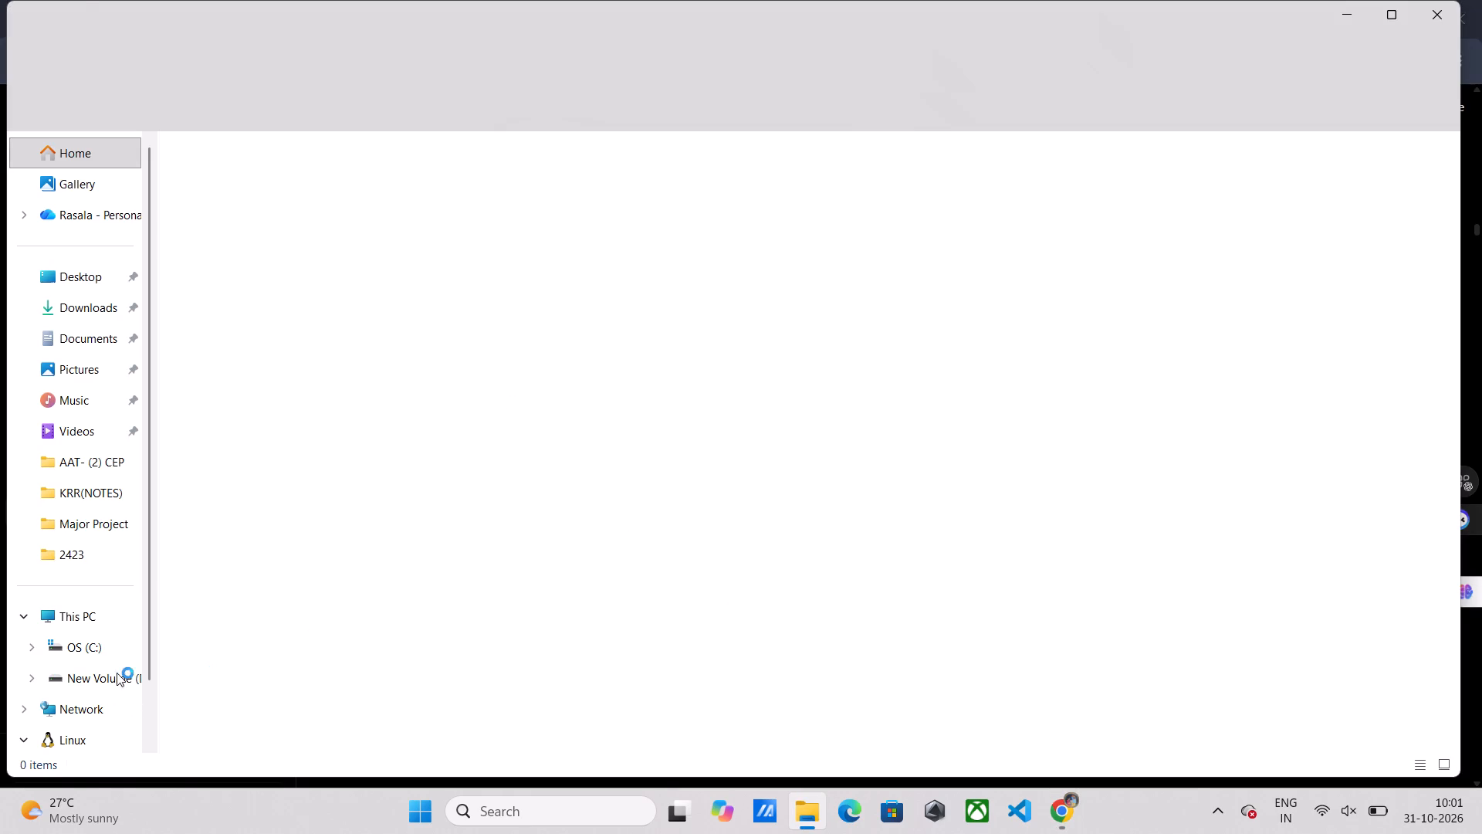
left_click(66, 673)
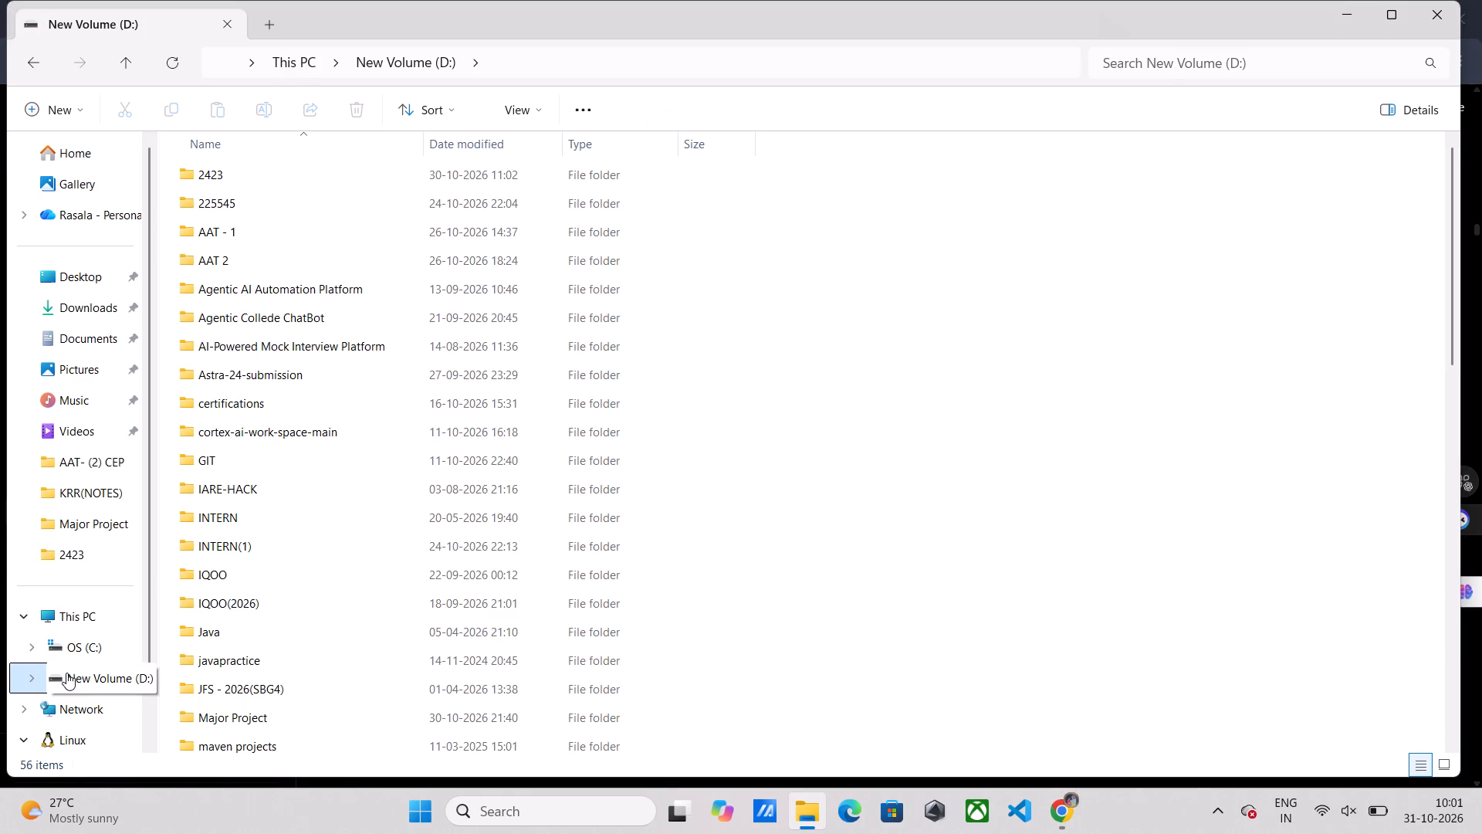
double_click(222, 236)
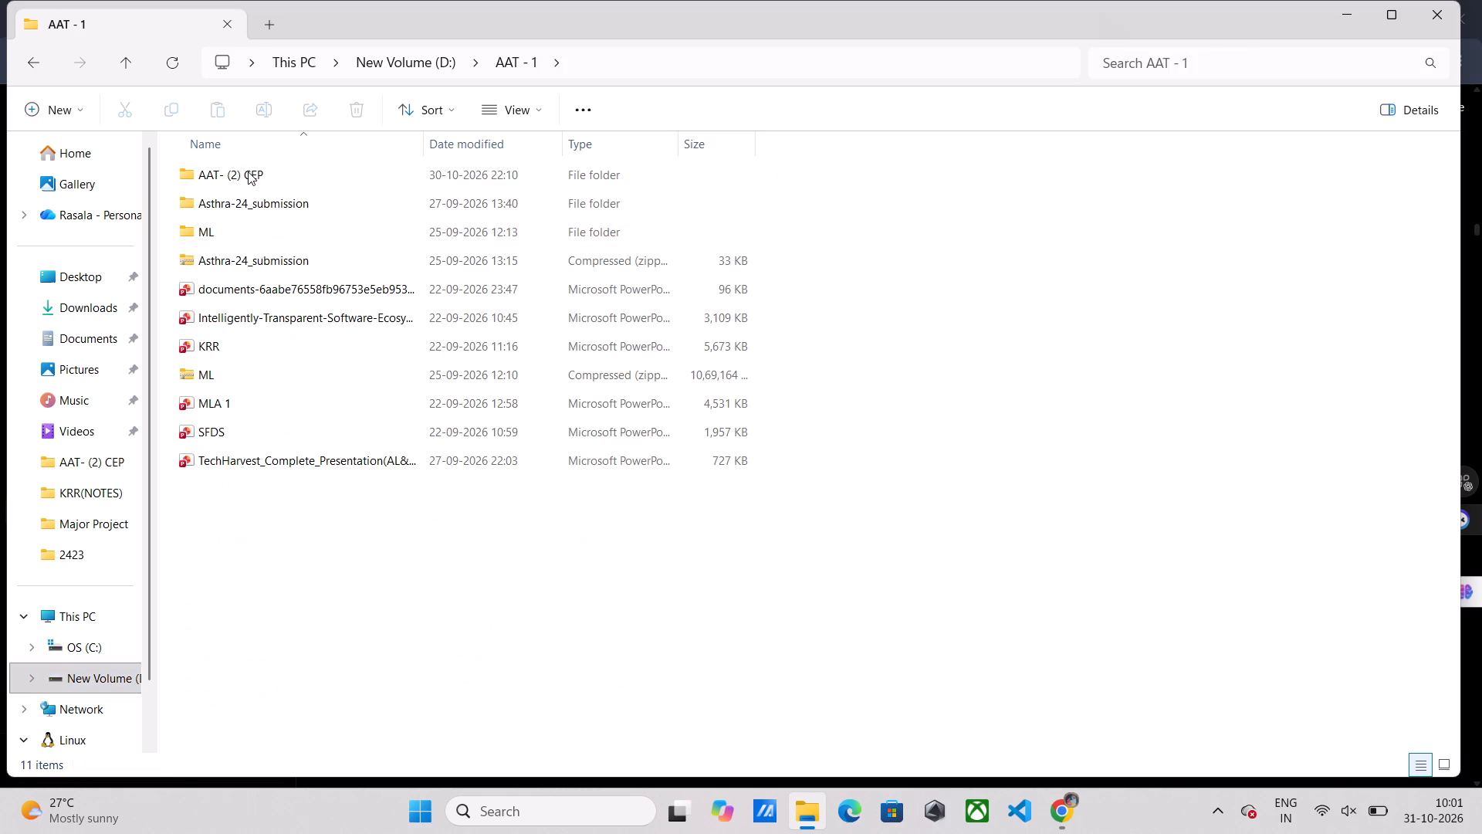
double_click(248, 171)
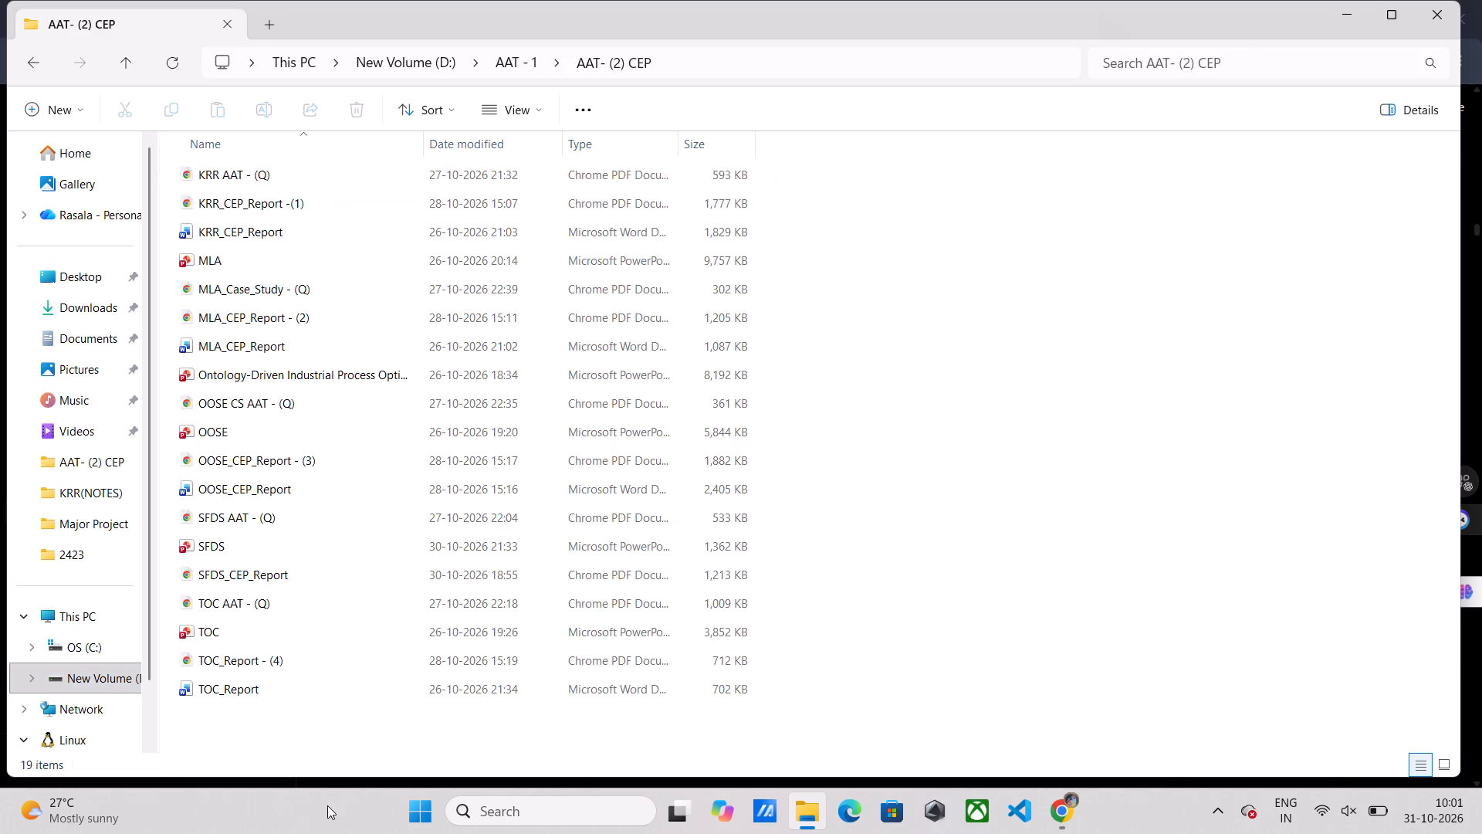
double_click(242, 541)
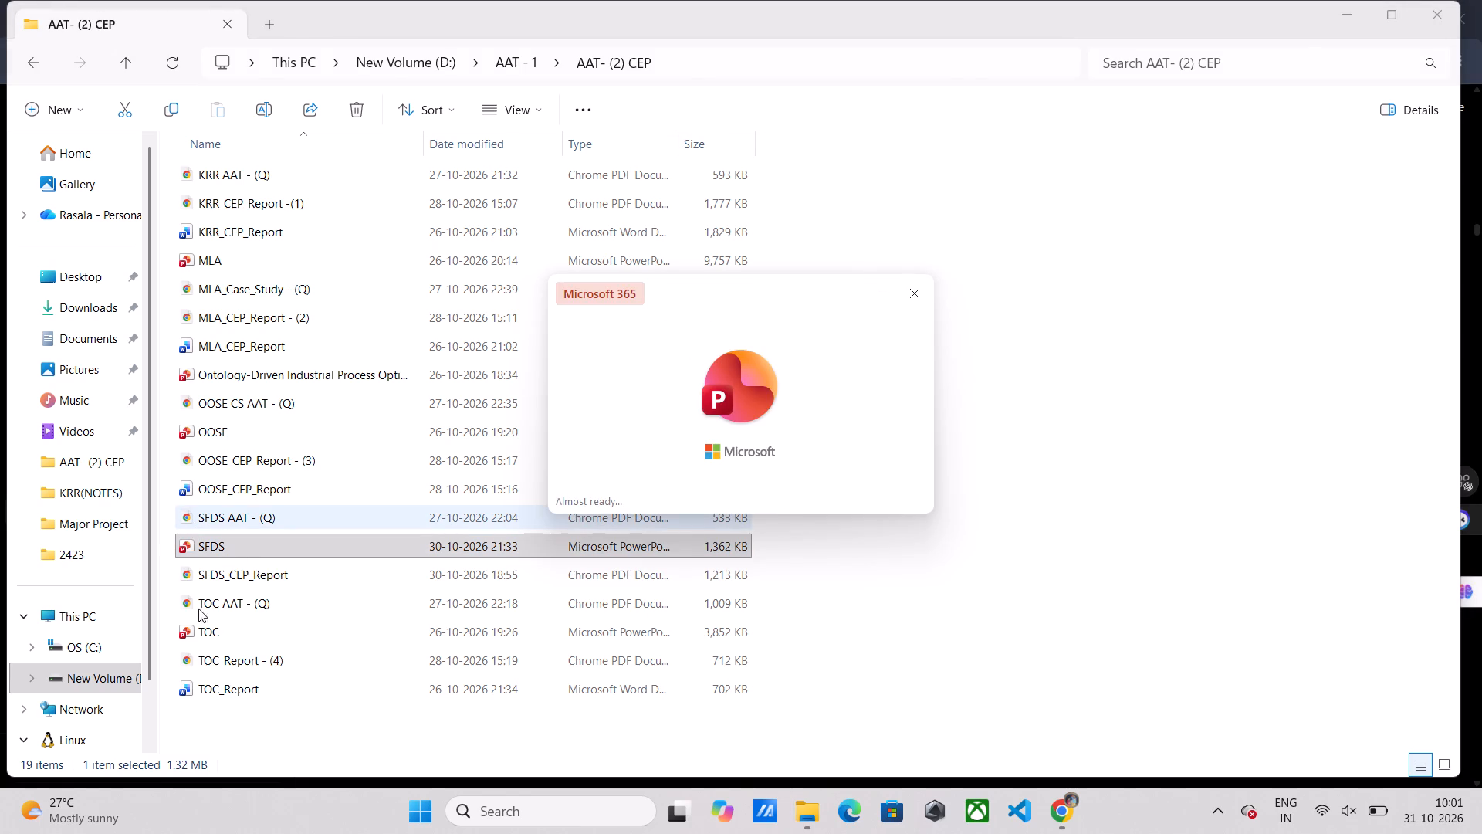
Open the TOC presentation from the same AAT- (2) CEP folder and bring it to the front.
key("alt+Tab")
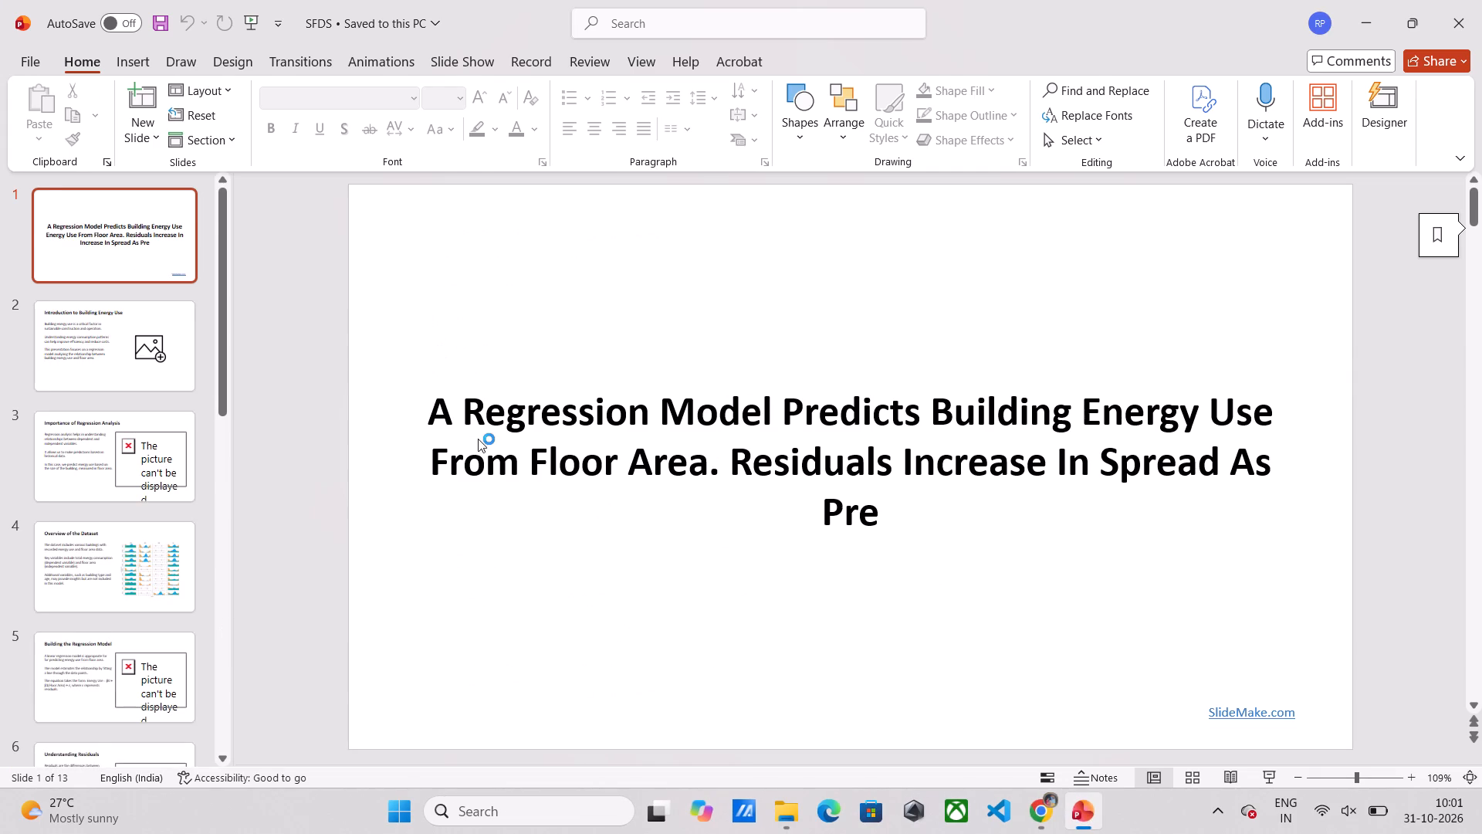
double_click(218, 633)
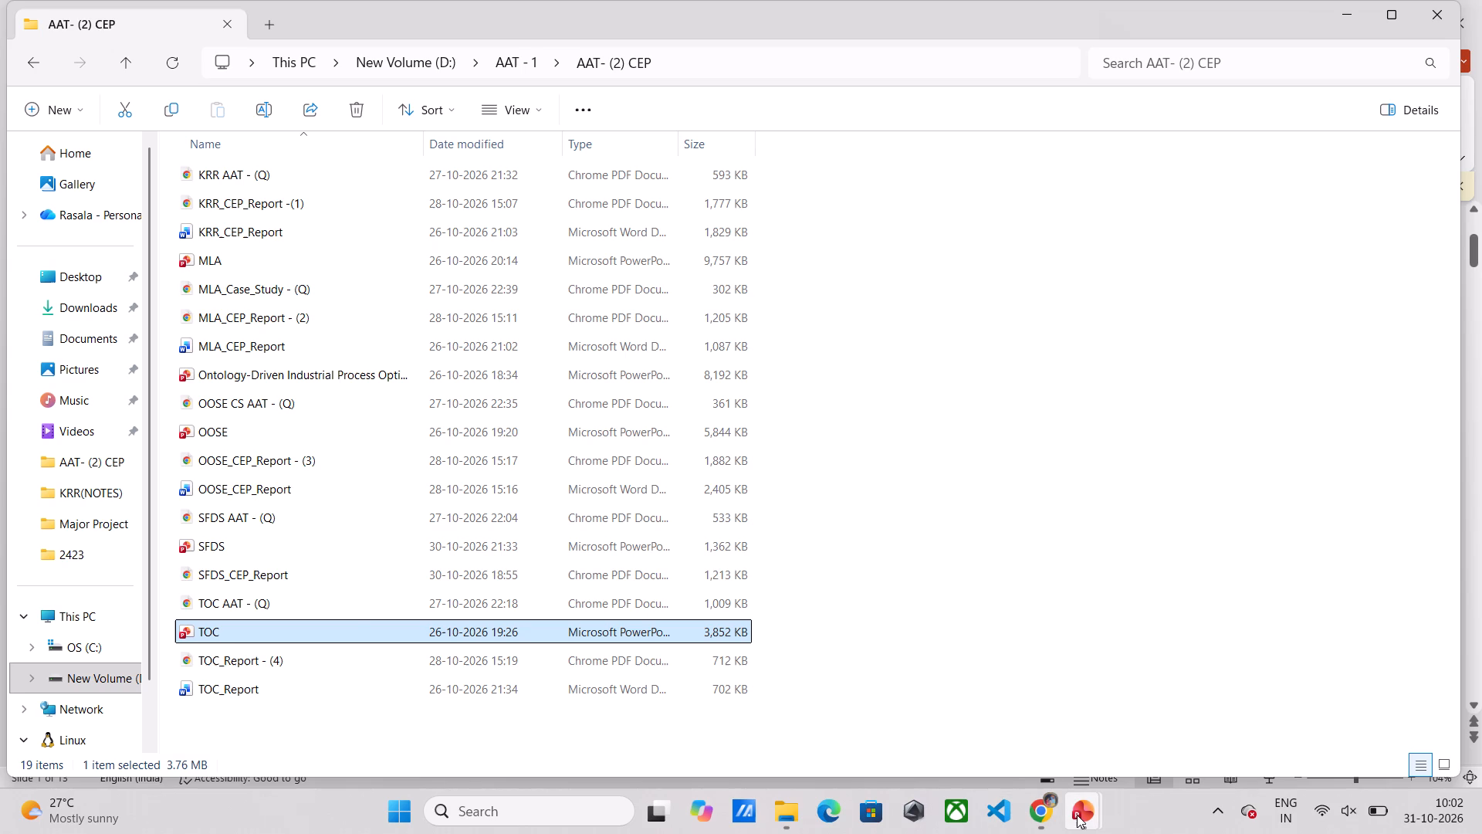
left_click(1172, 720)
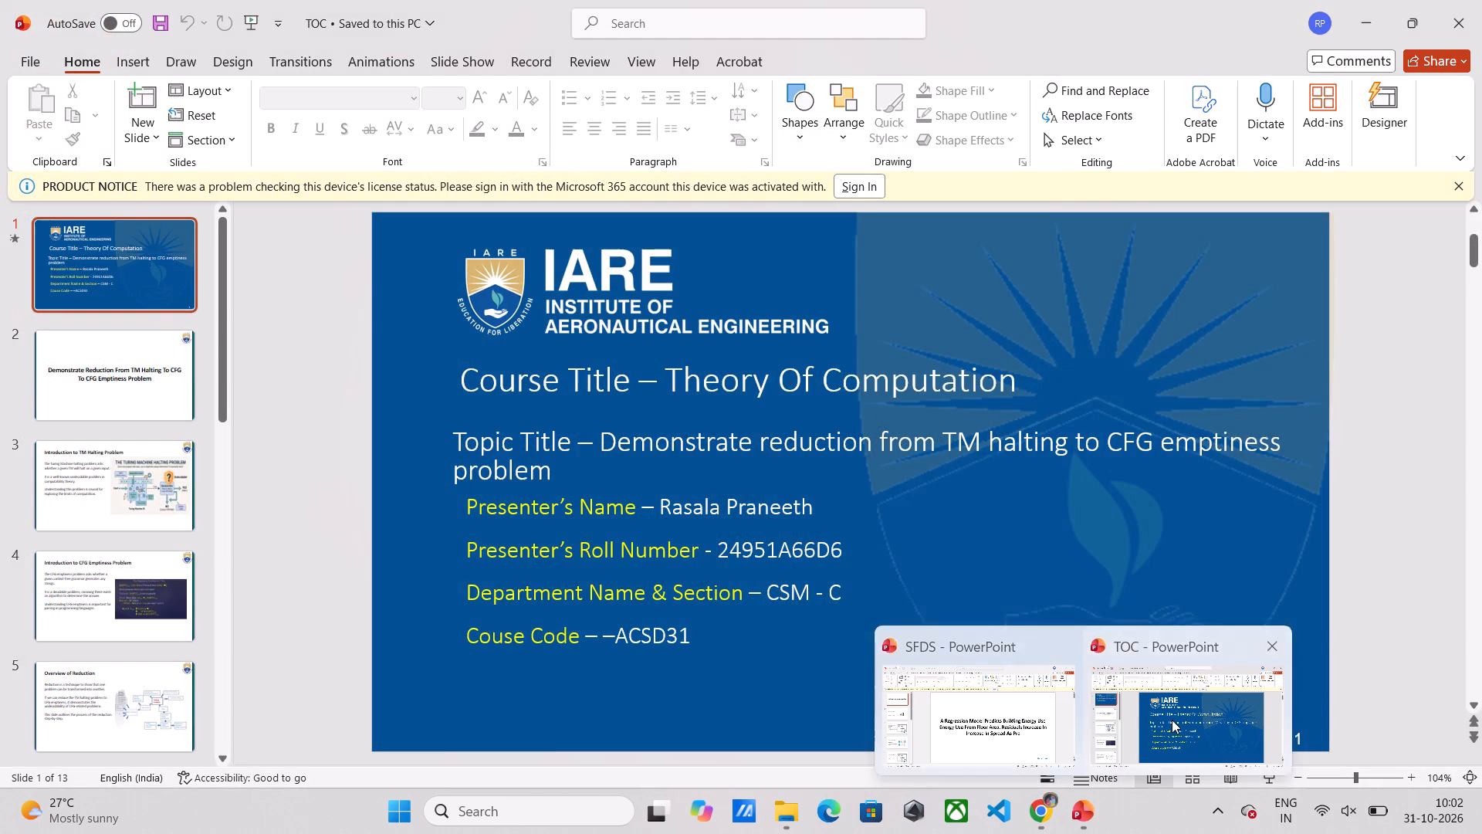
Copy the IARE title slide of the TOC presentation and paste it after slide 1 of the SFDS presentation.
left_click(983, 541)
right_click(983, 541)
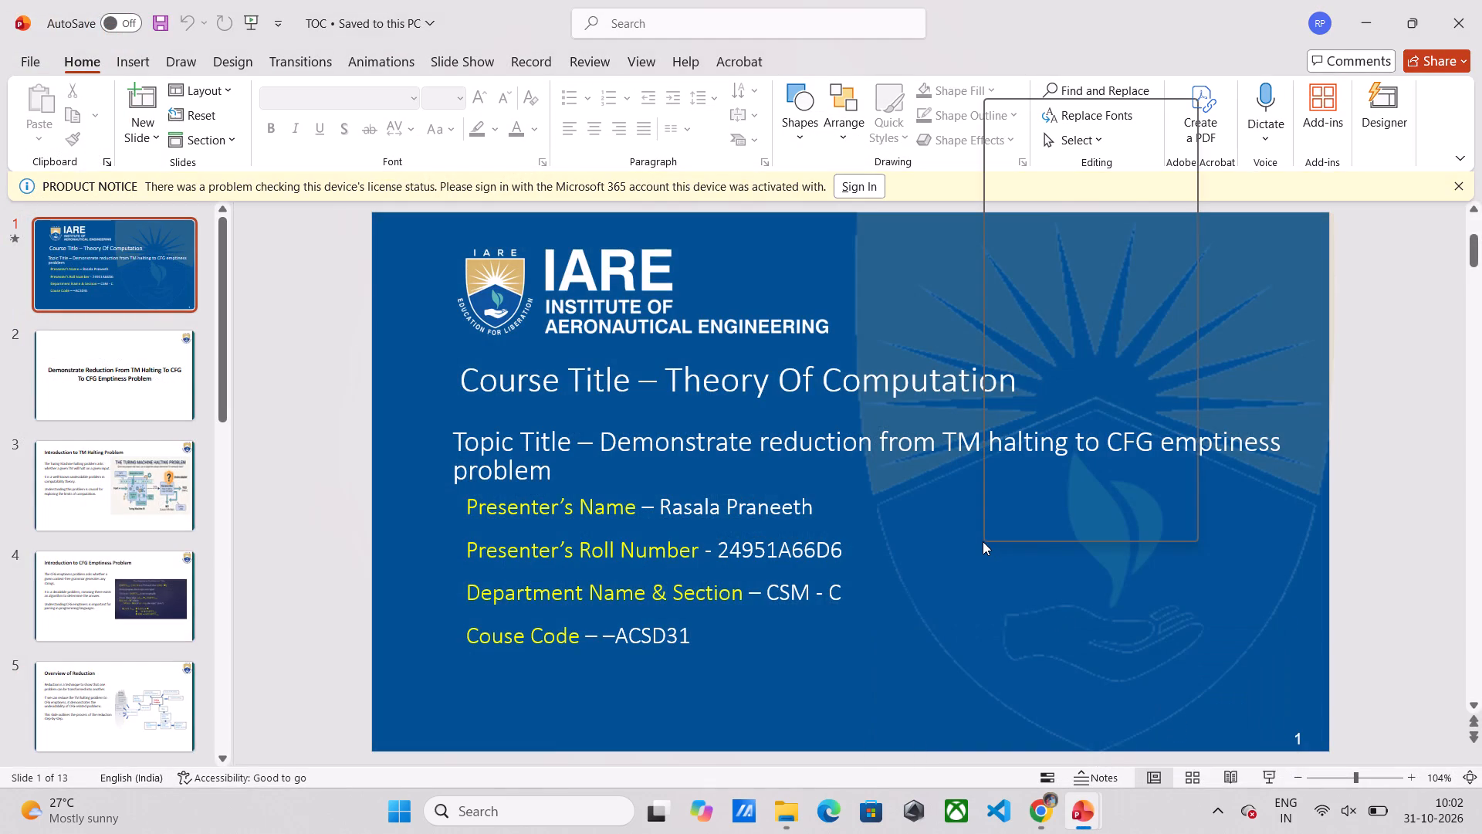
left_click(161, 266)
right_click(161, 266)
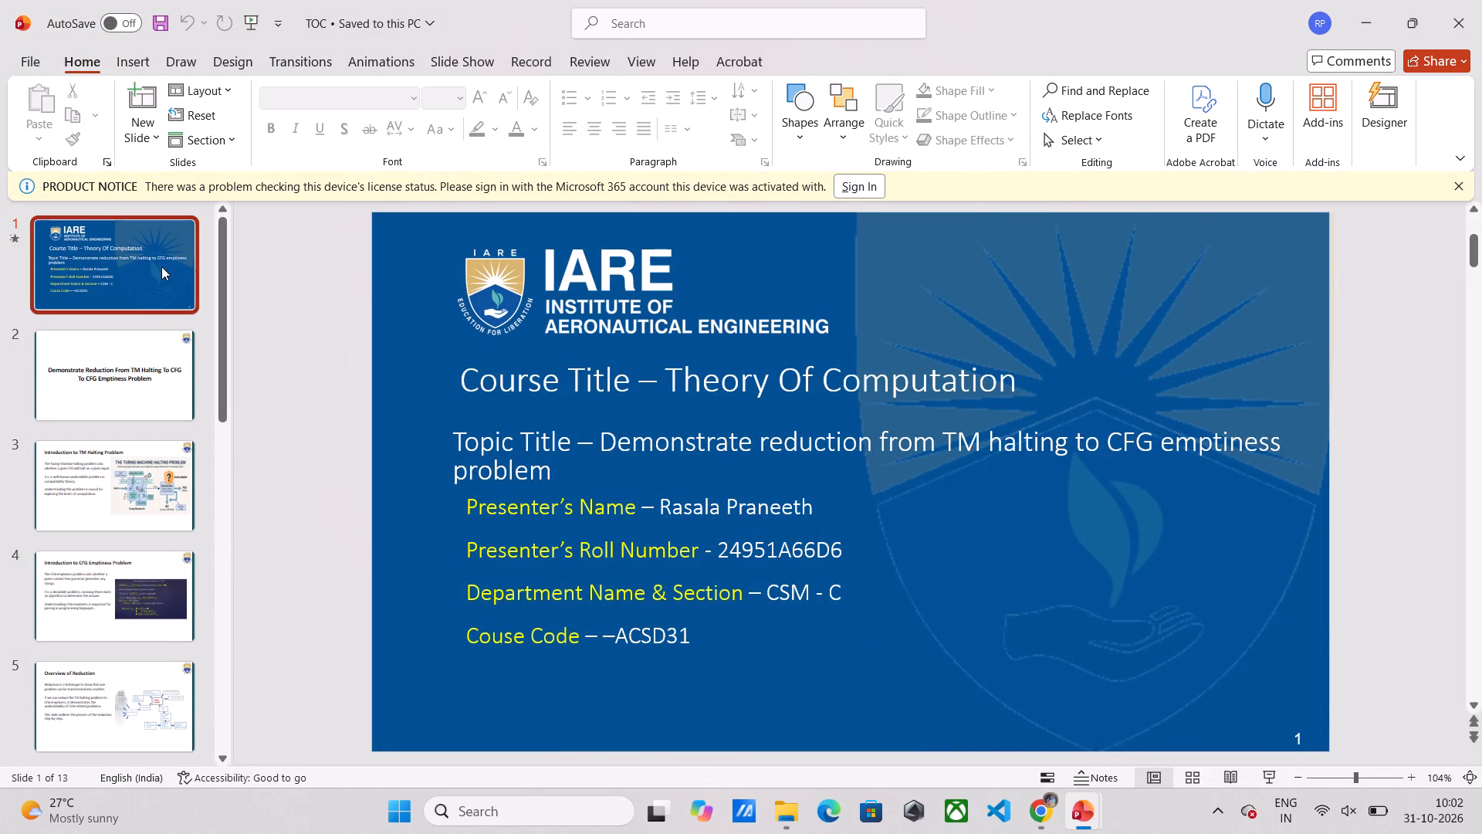
left_click(218, 346)
key("alt+Tab")
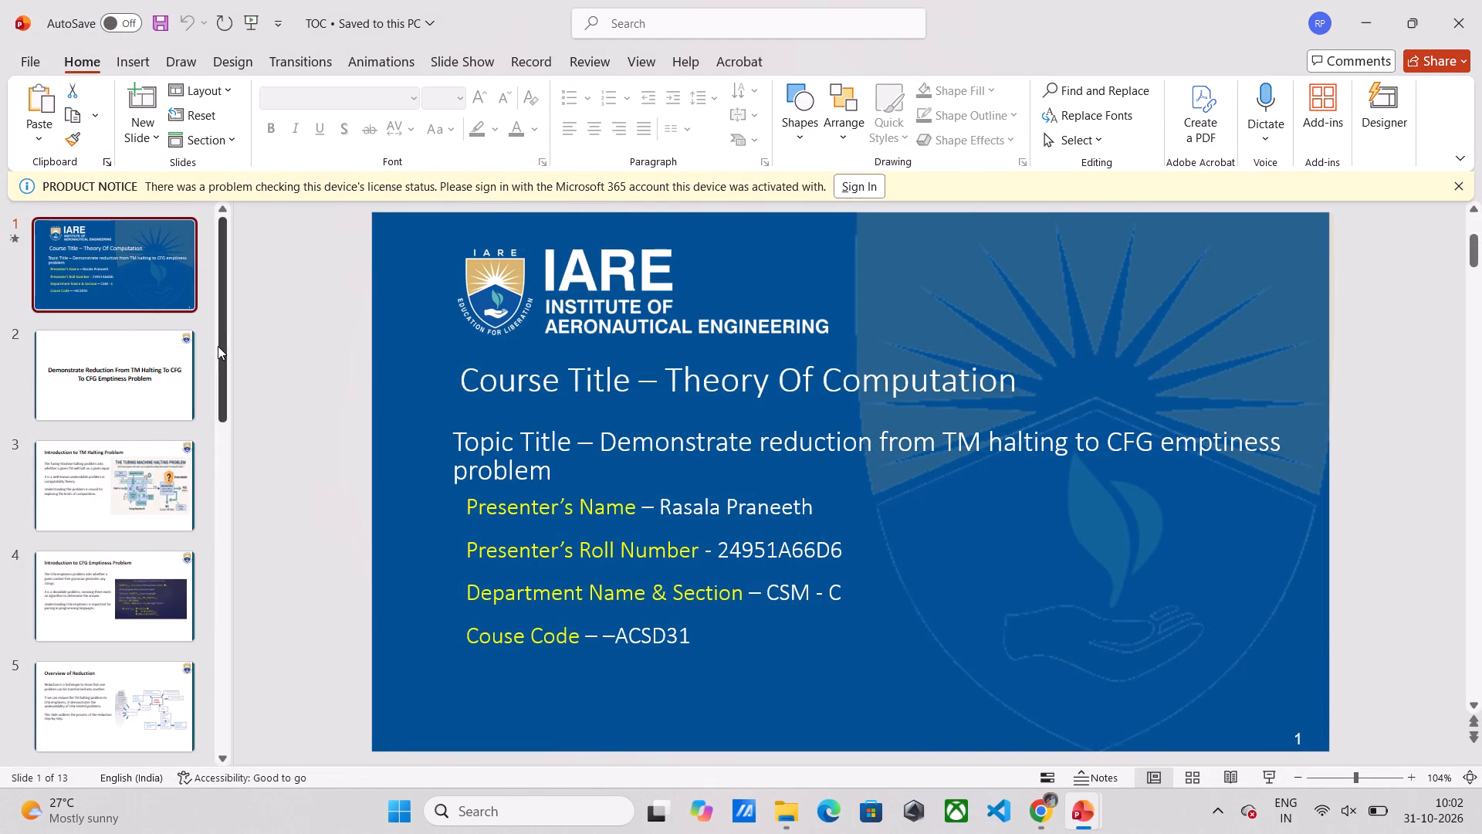
key("alt+Tab")
key("alt+Tab")
key("alt+Tab")
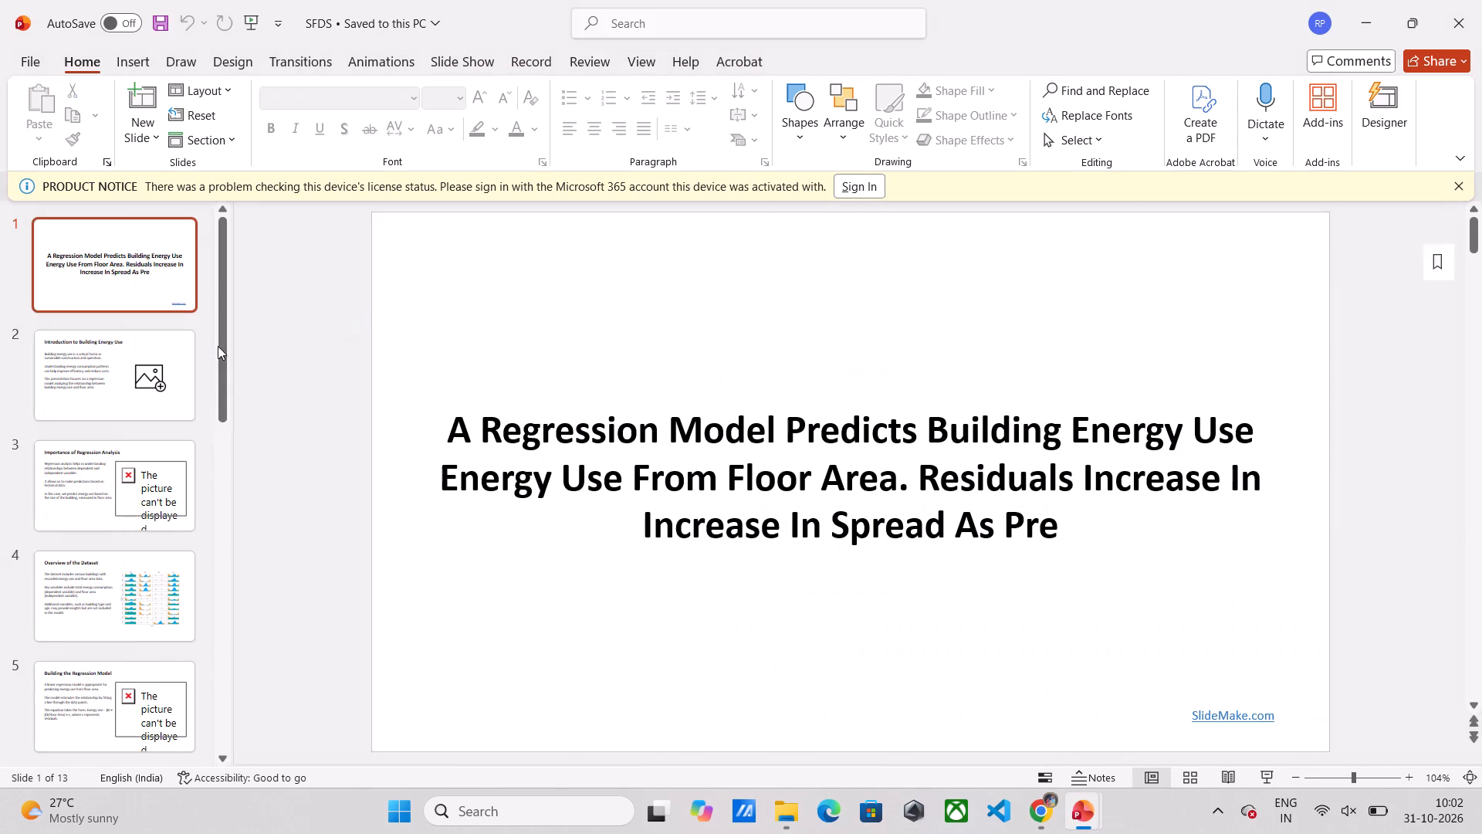
key("ctrl+v")
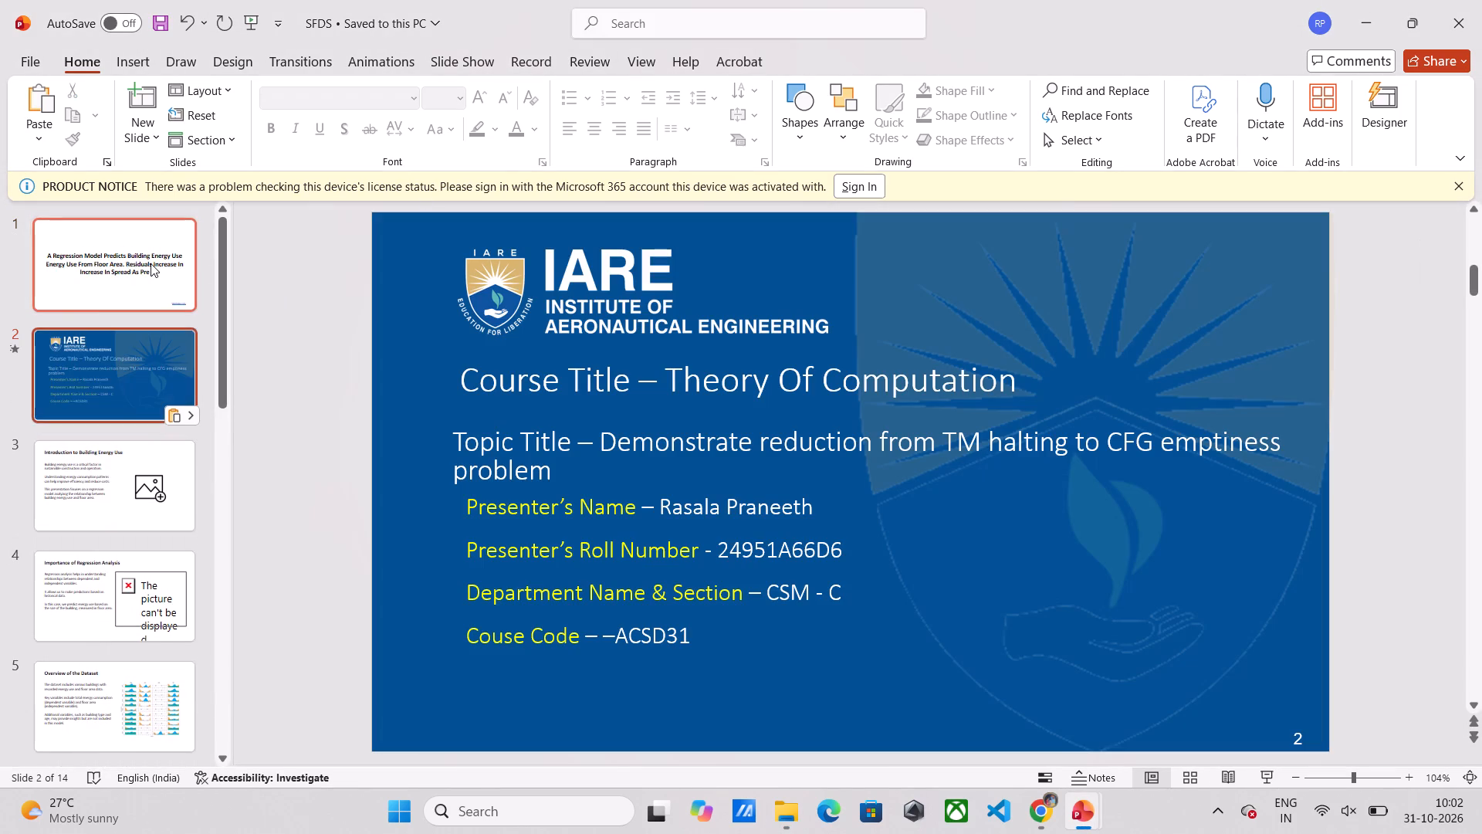
Move the pasted IARE title slide ahead of the regression model slide so it is slide 1.
left_click_drag(96, 368, 99, 232)
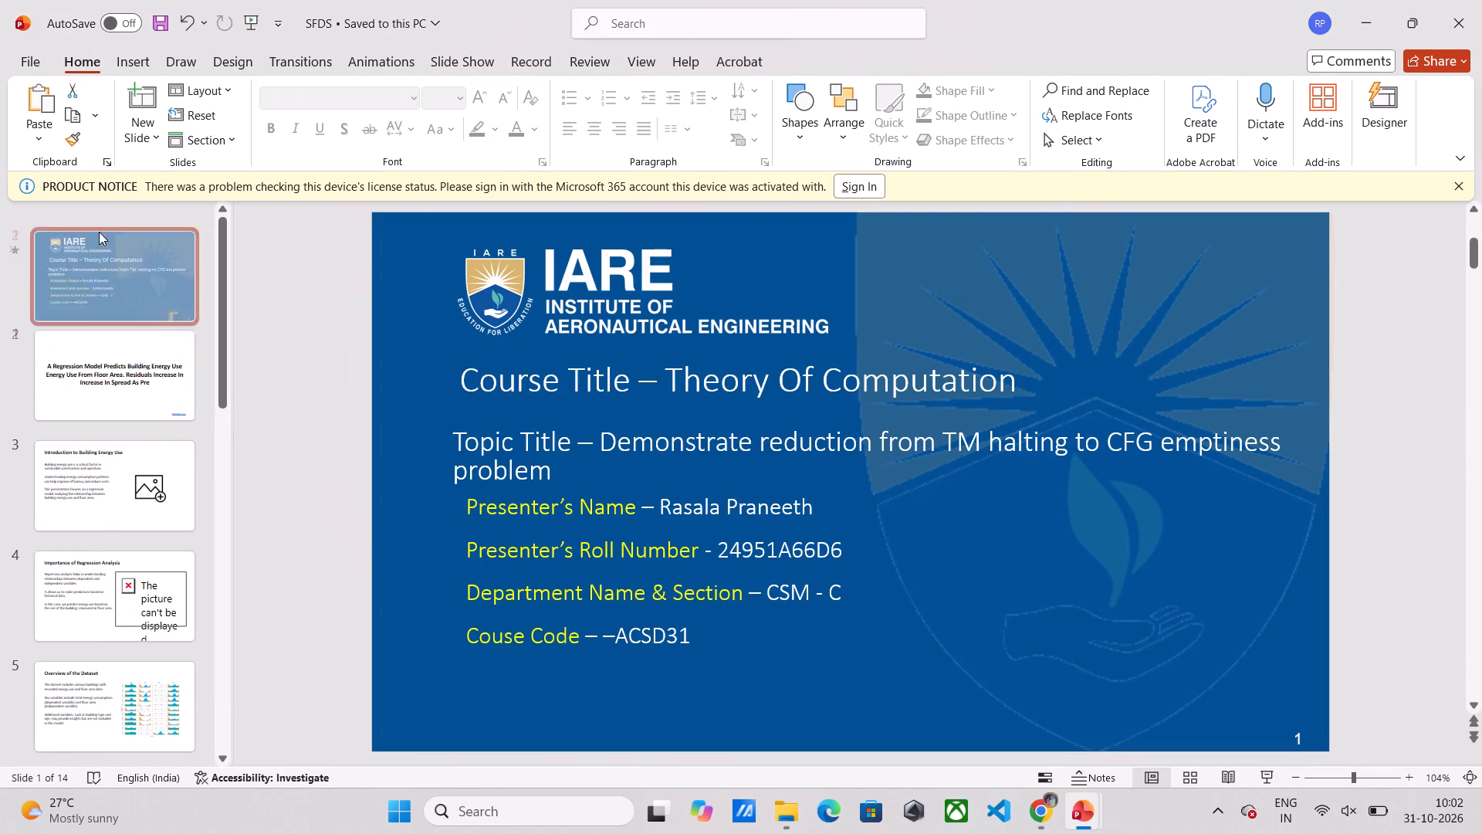
left_click(103, 327)
Copy the blue border frame from slide 2 of the TOC presentation and paste it onto slide 1 of SFDS.
key("alt+Tab")
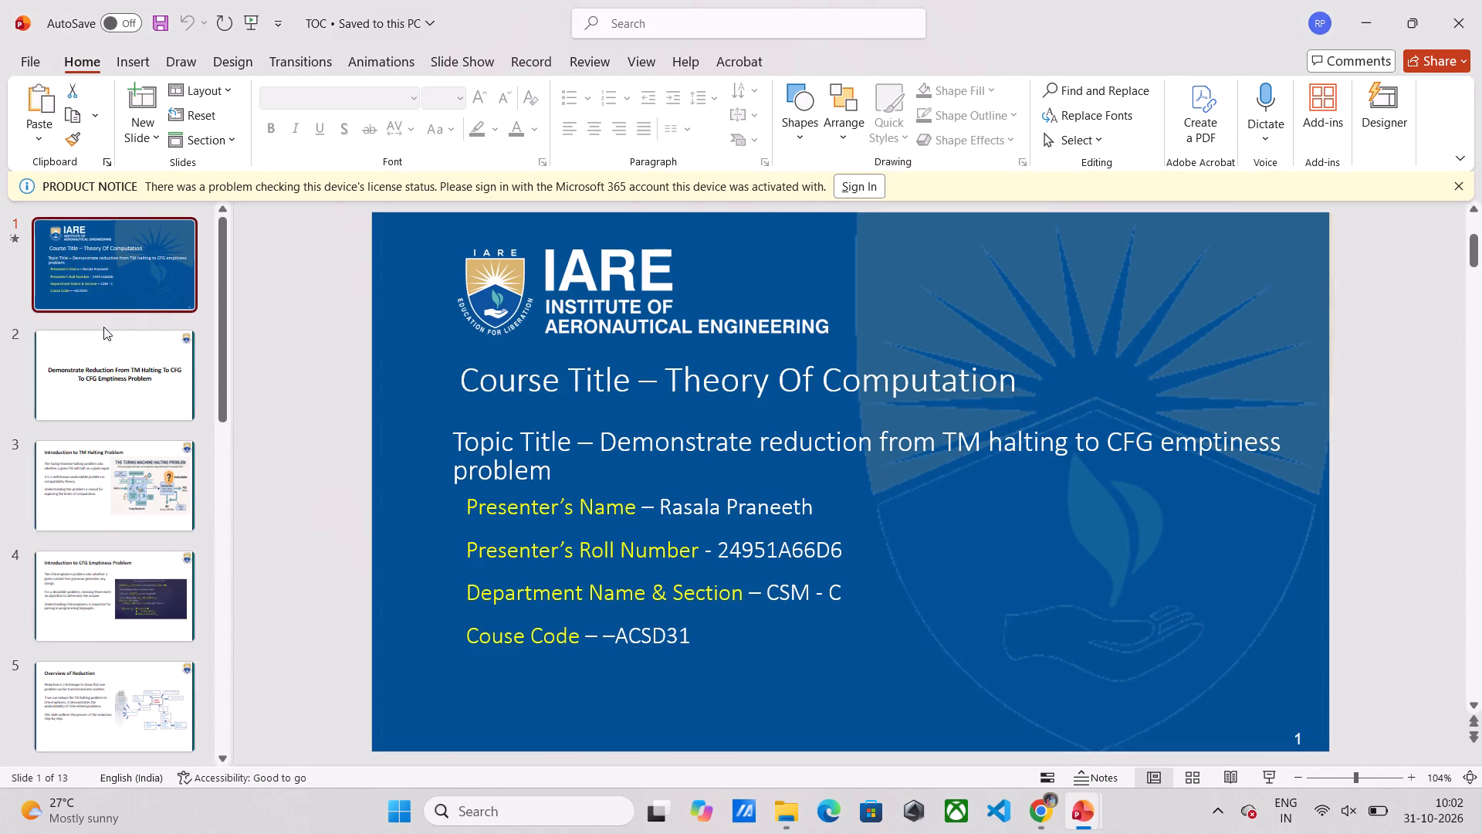
key("alt+Tab")
key("alt+Tab")
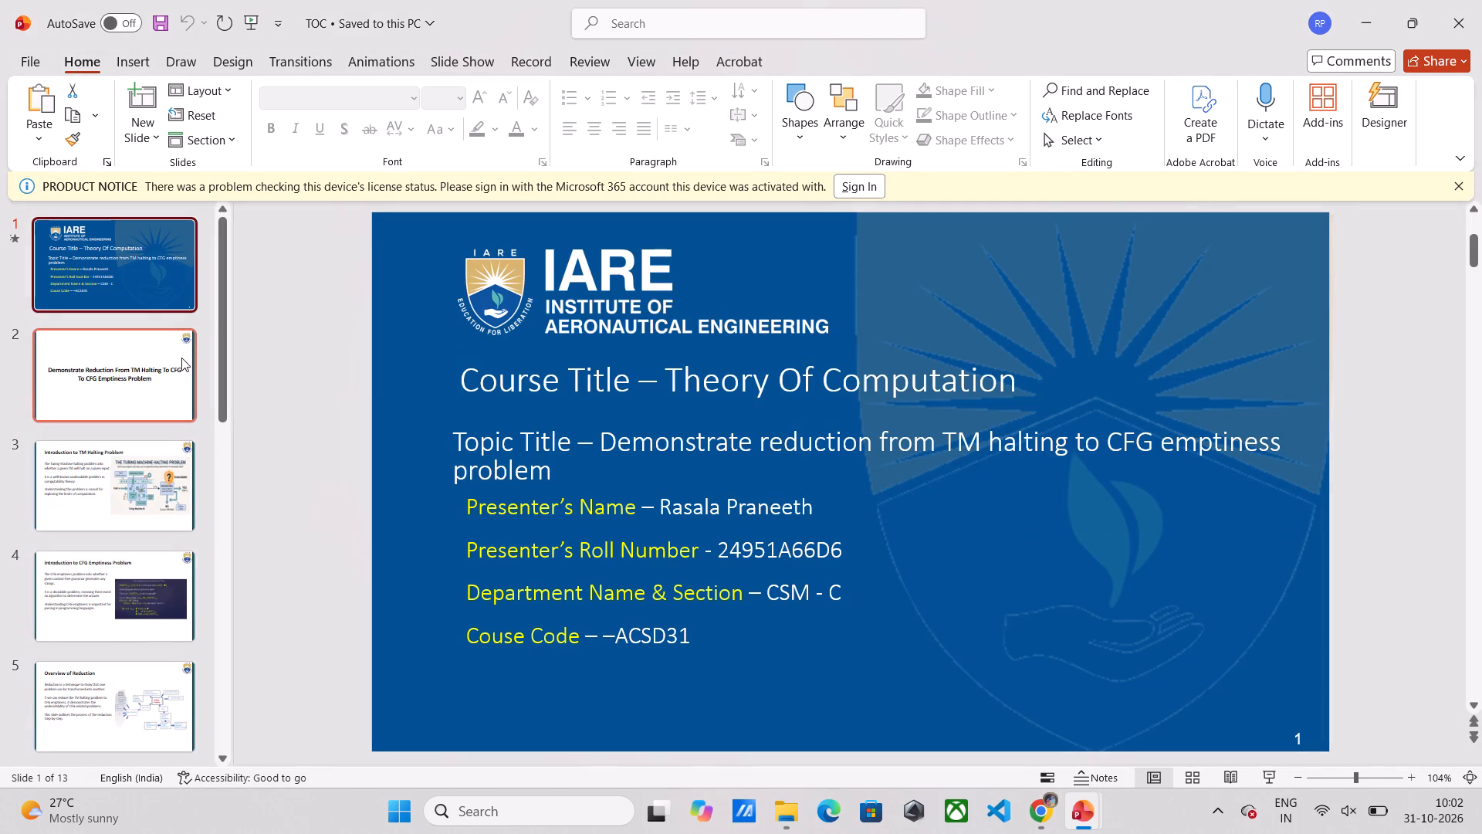
left_click(155, 405)
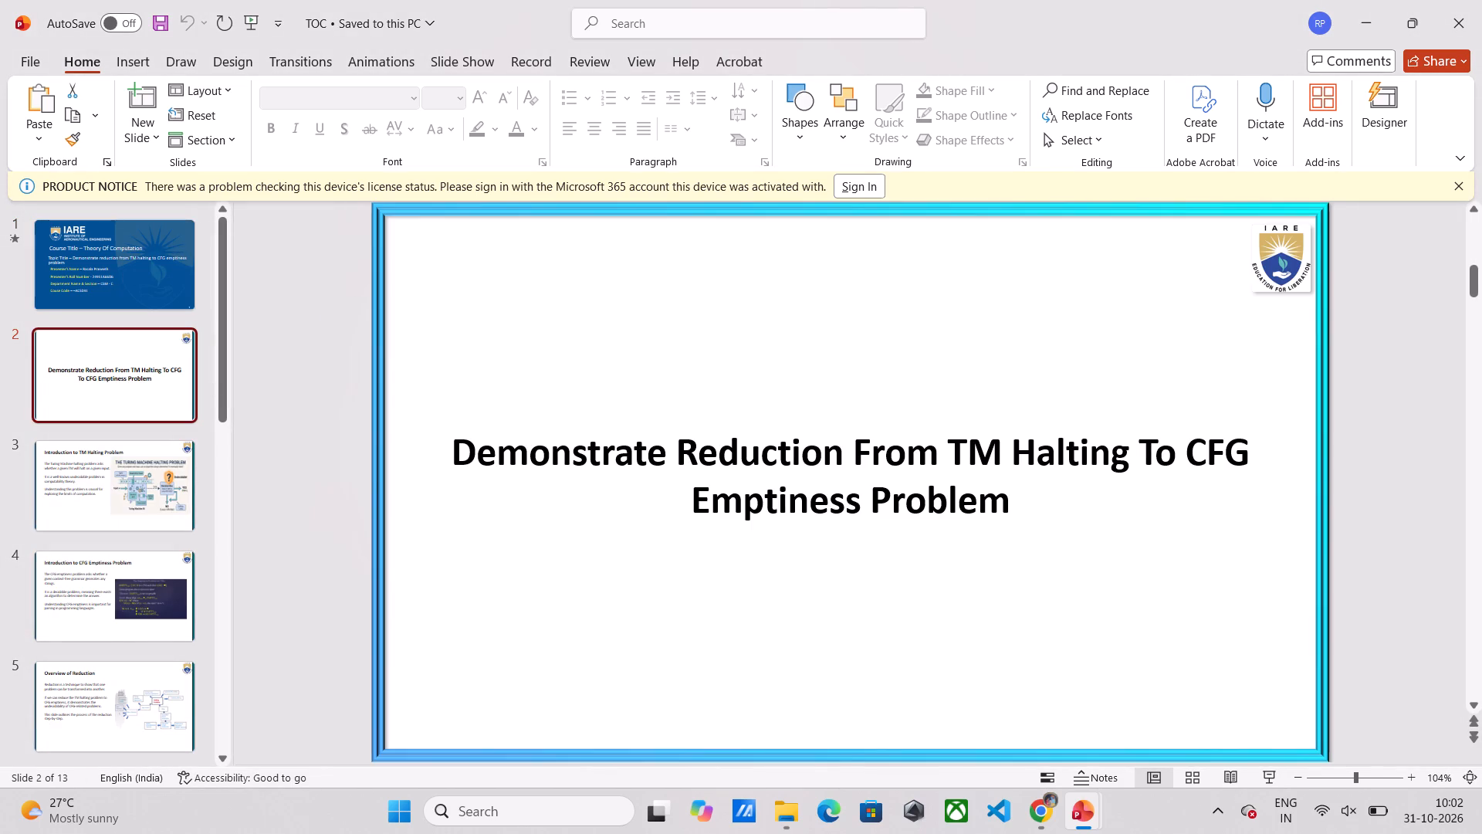
left_click(381, 314)
key("ctrl+c")
key("ctrl+v")
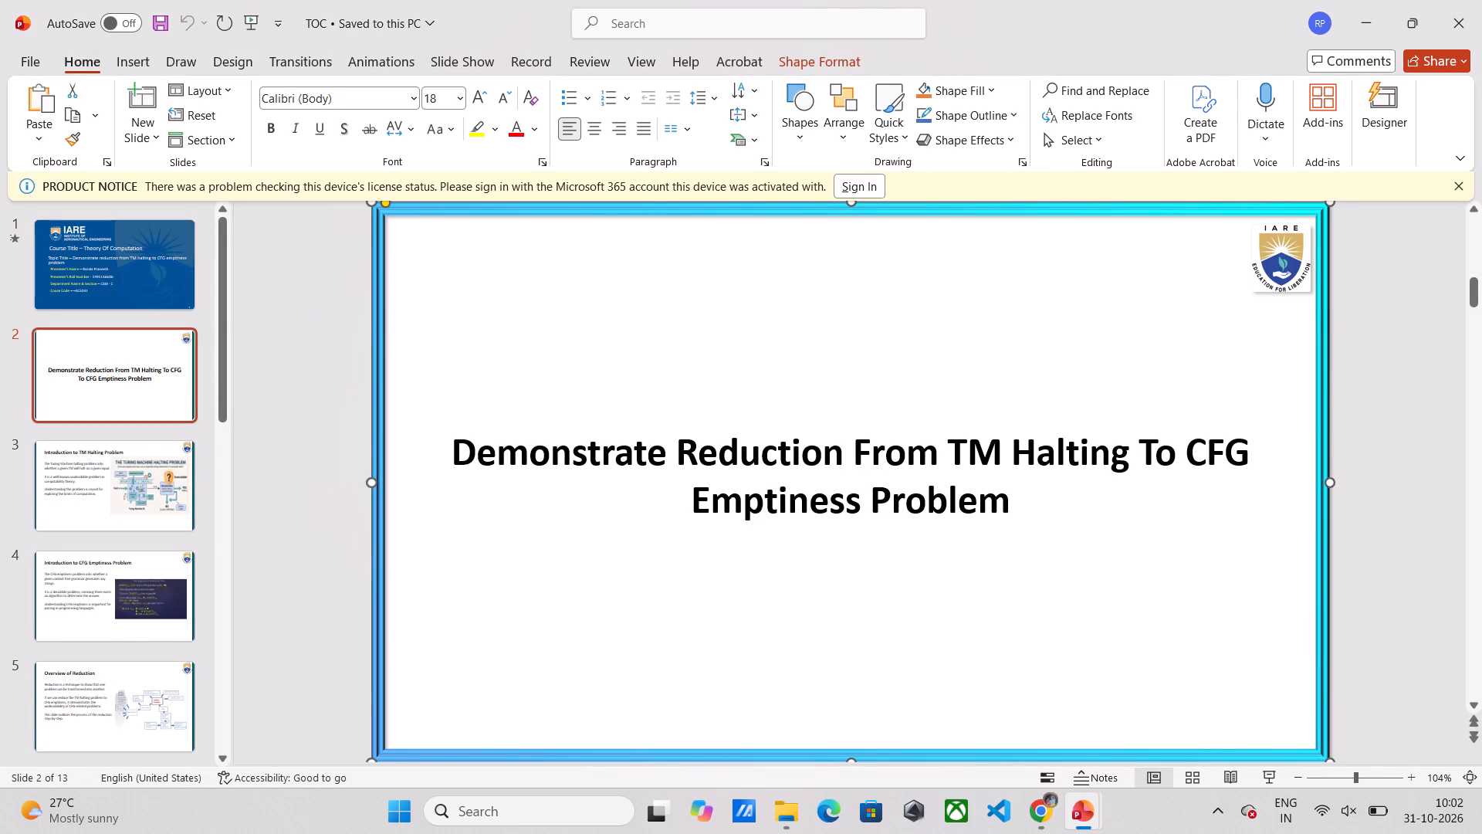
key("ctrl+z")
key("alt+Tab")
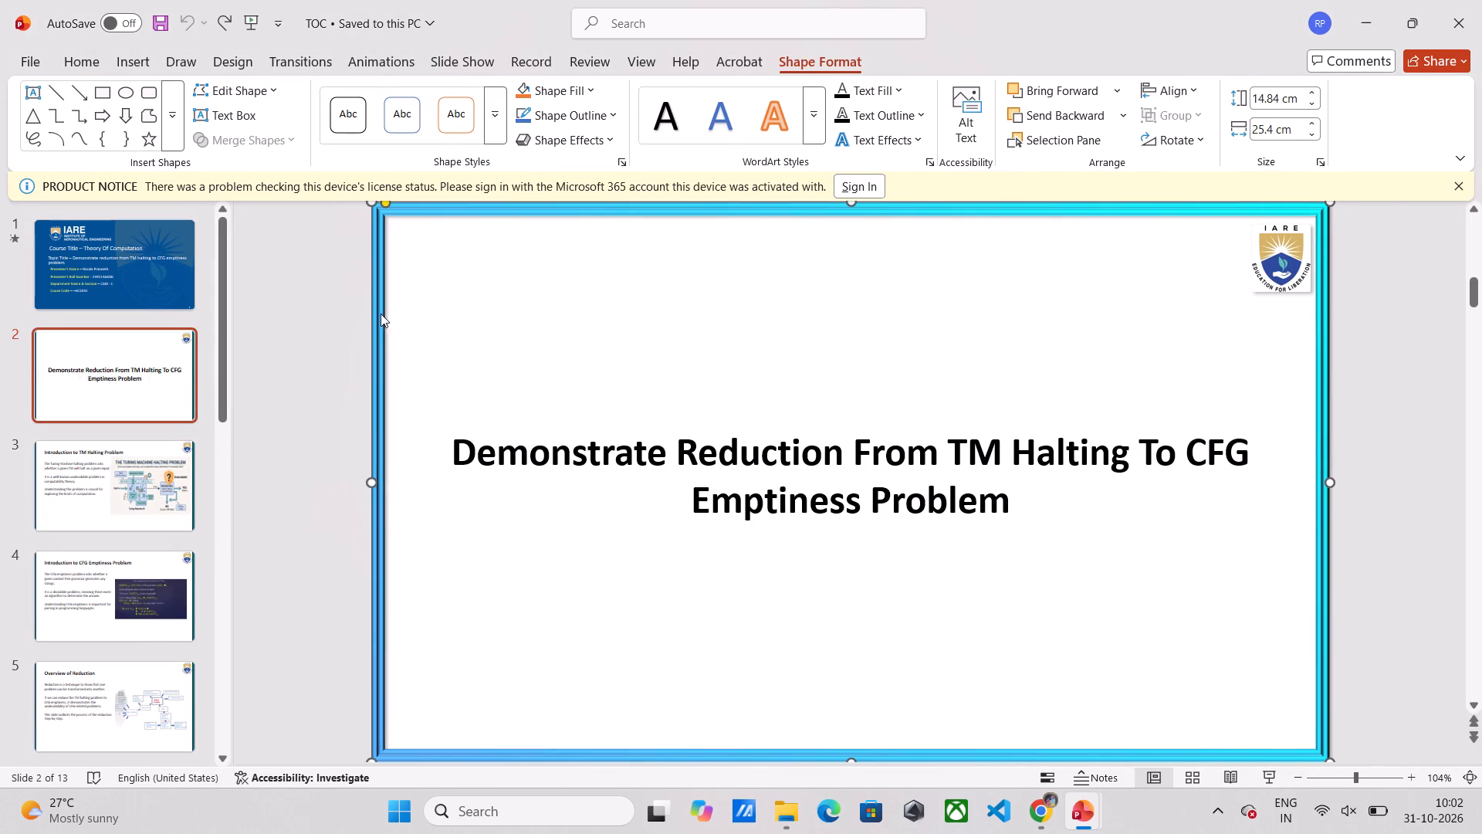
key("ctrl+v")
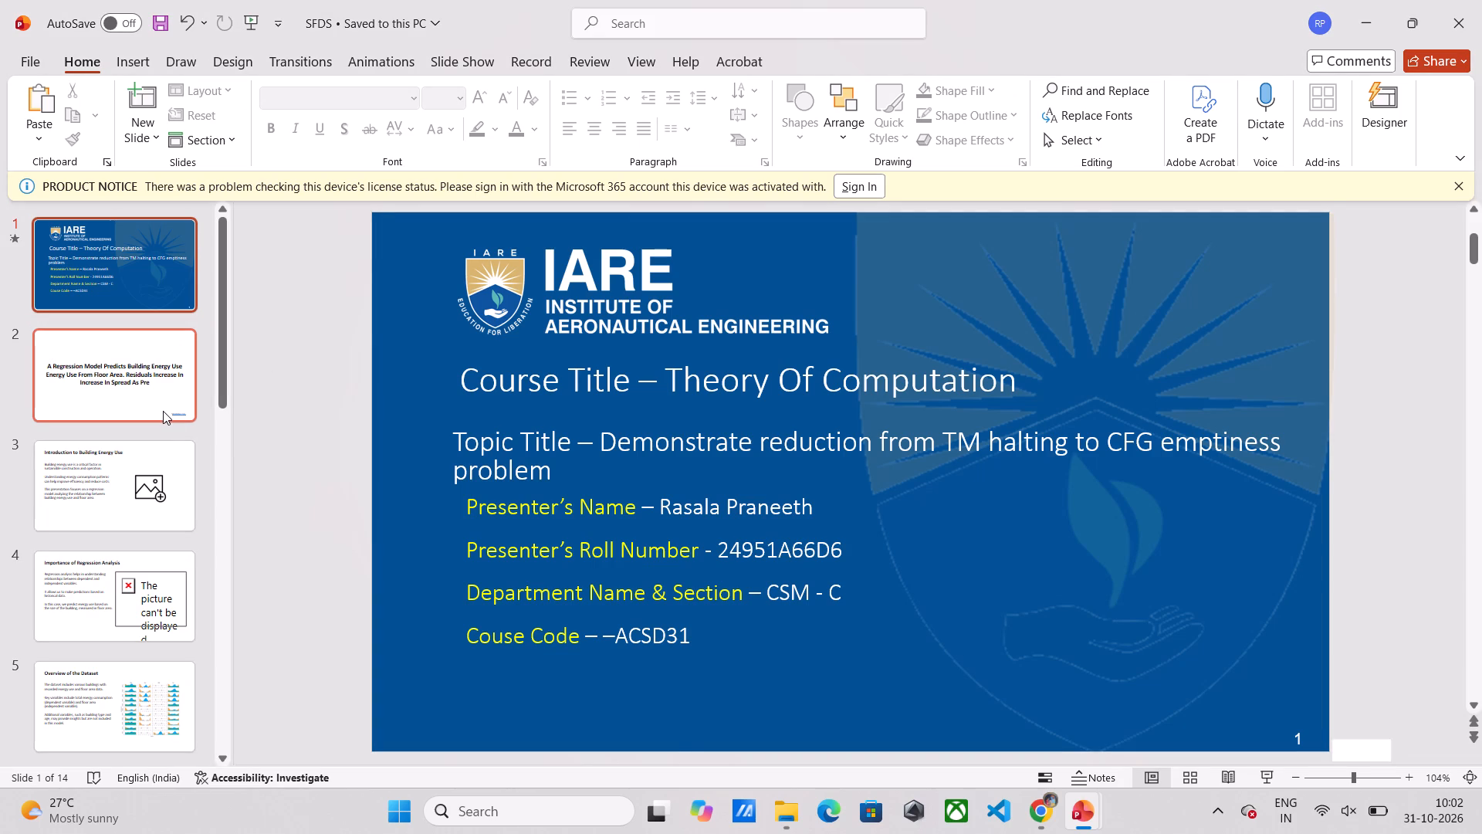
Paste the copied blue border frame onto slide 2 of SFDS, the regression model title slide.
left_click(134, 392)
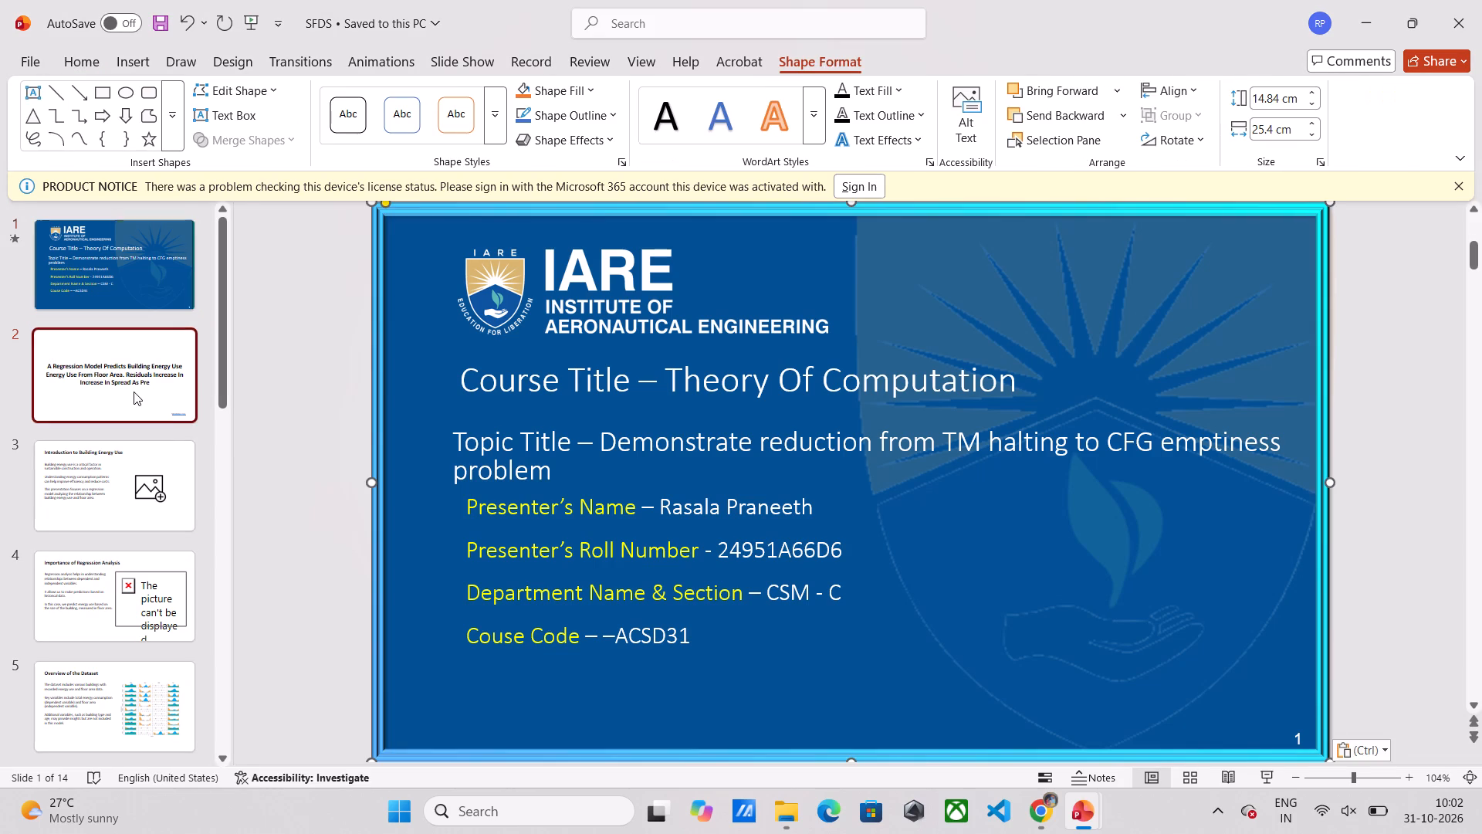
key("ctrl+v")
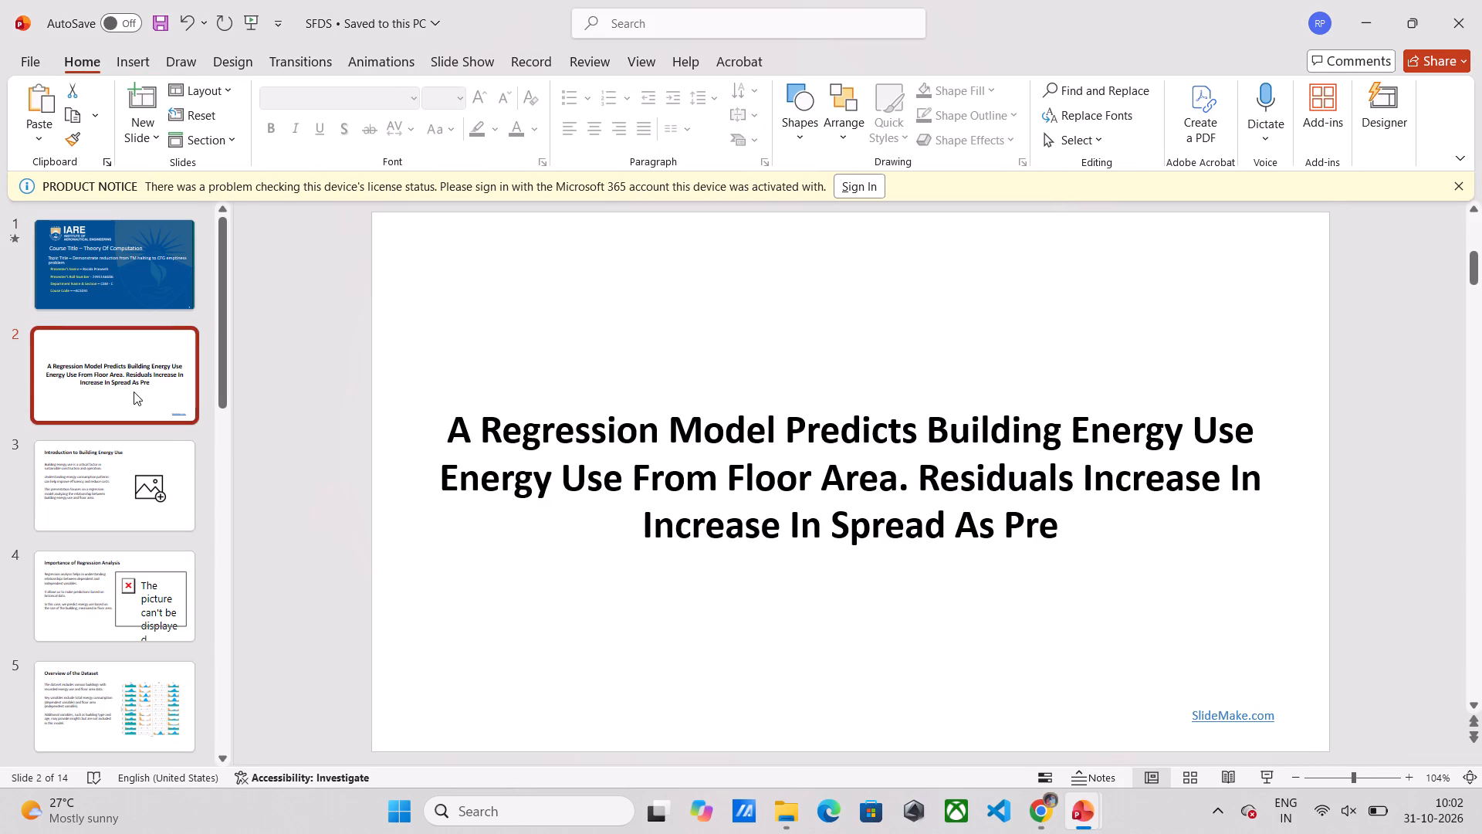
Paste the copied blue border frame onto slides 3, 4 and 5 of SFDS, Introduction through Overview of the Dataset.
left_click(129, 484)
key("ctrl+v")
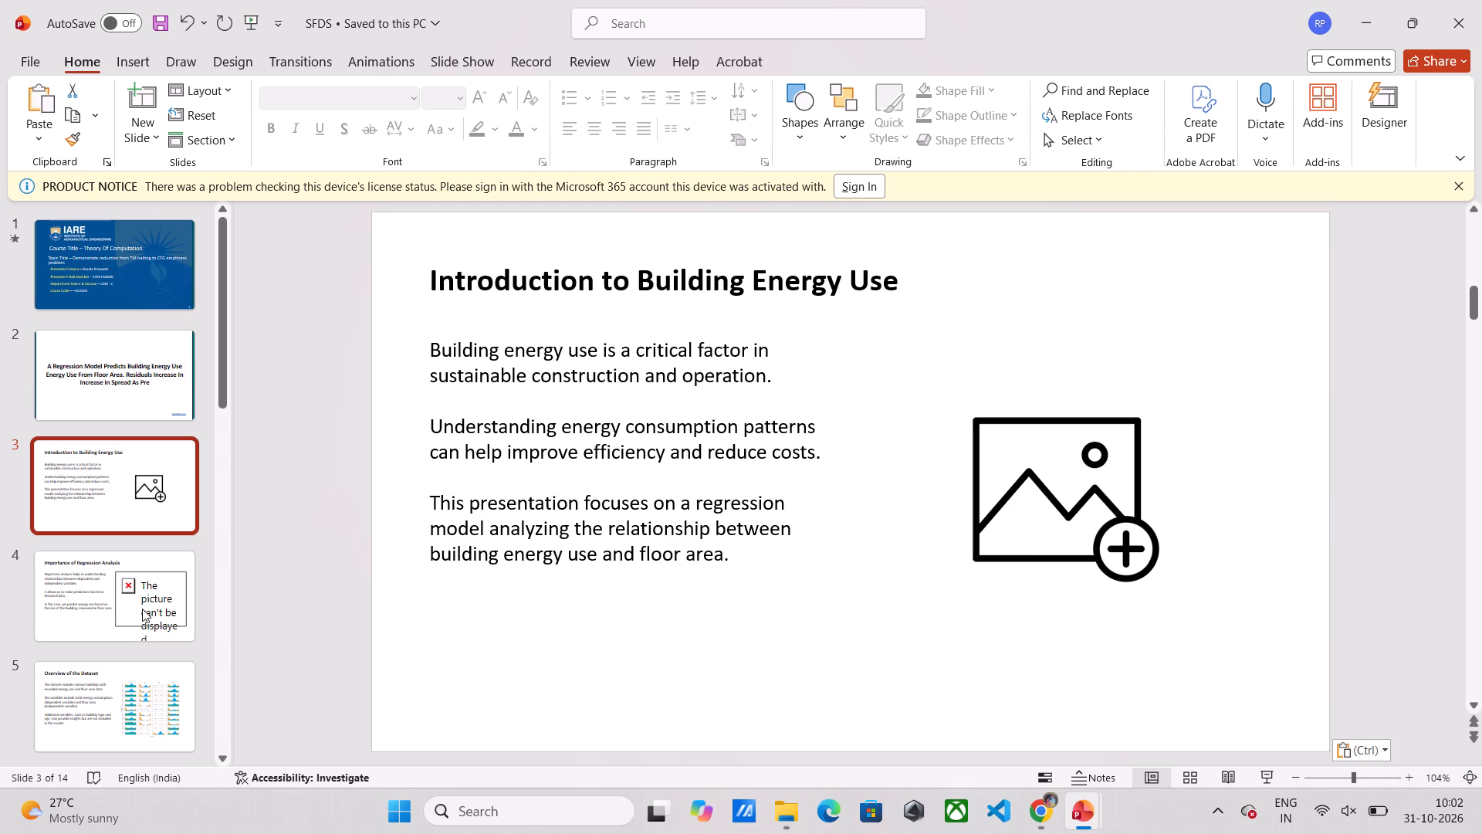
left_click(147, 632)
key("ctrl+v")
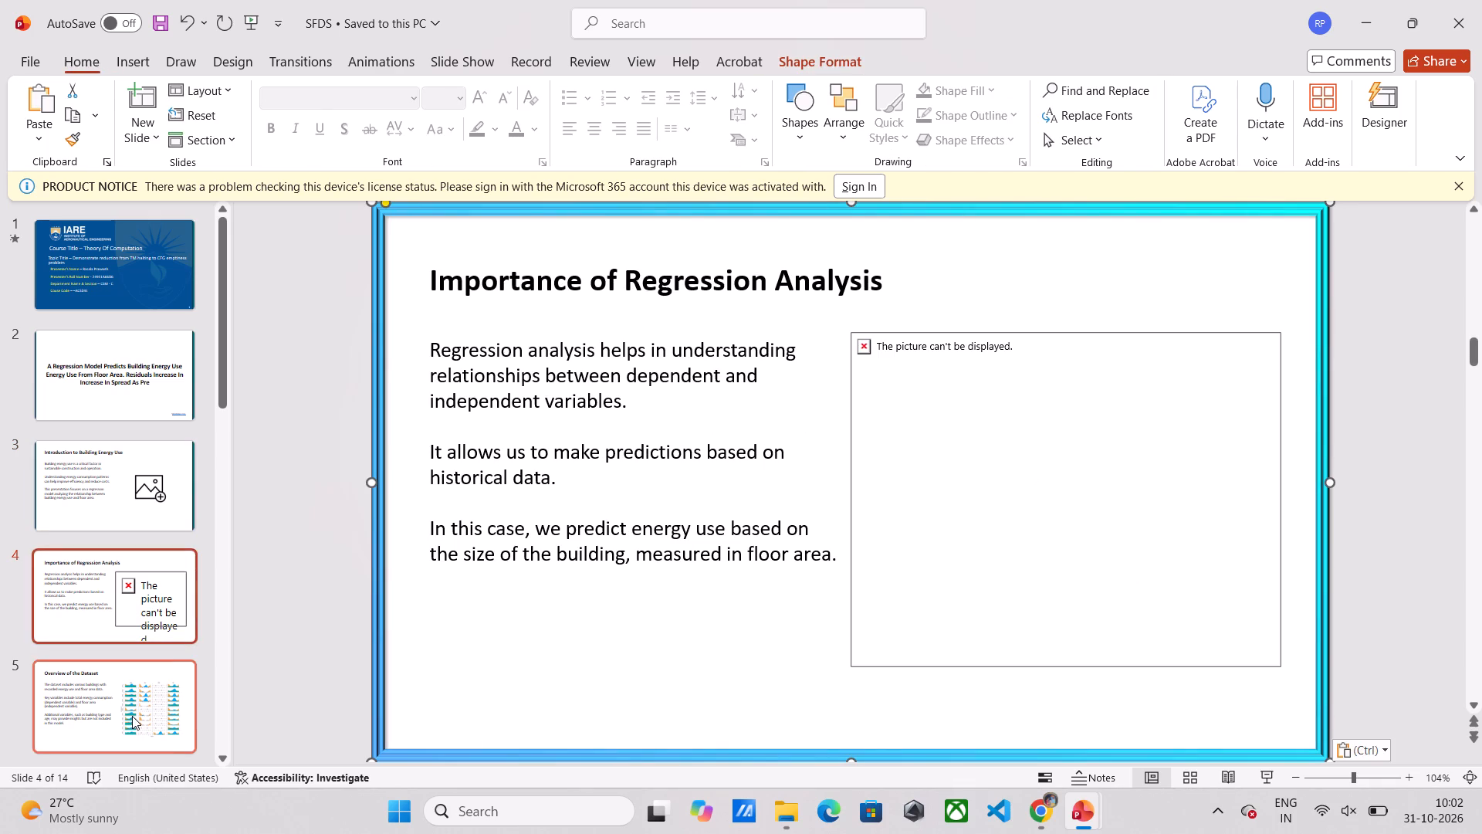
left_click(132, 716)
key("ctrl+v")
Paste the blue border frame once onto each of slides 6 to 9, Building the Regression Model through Increasing Spread of Residuals.
scroll(132, 716, "down", 4)
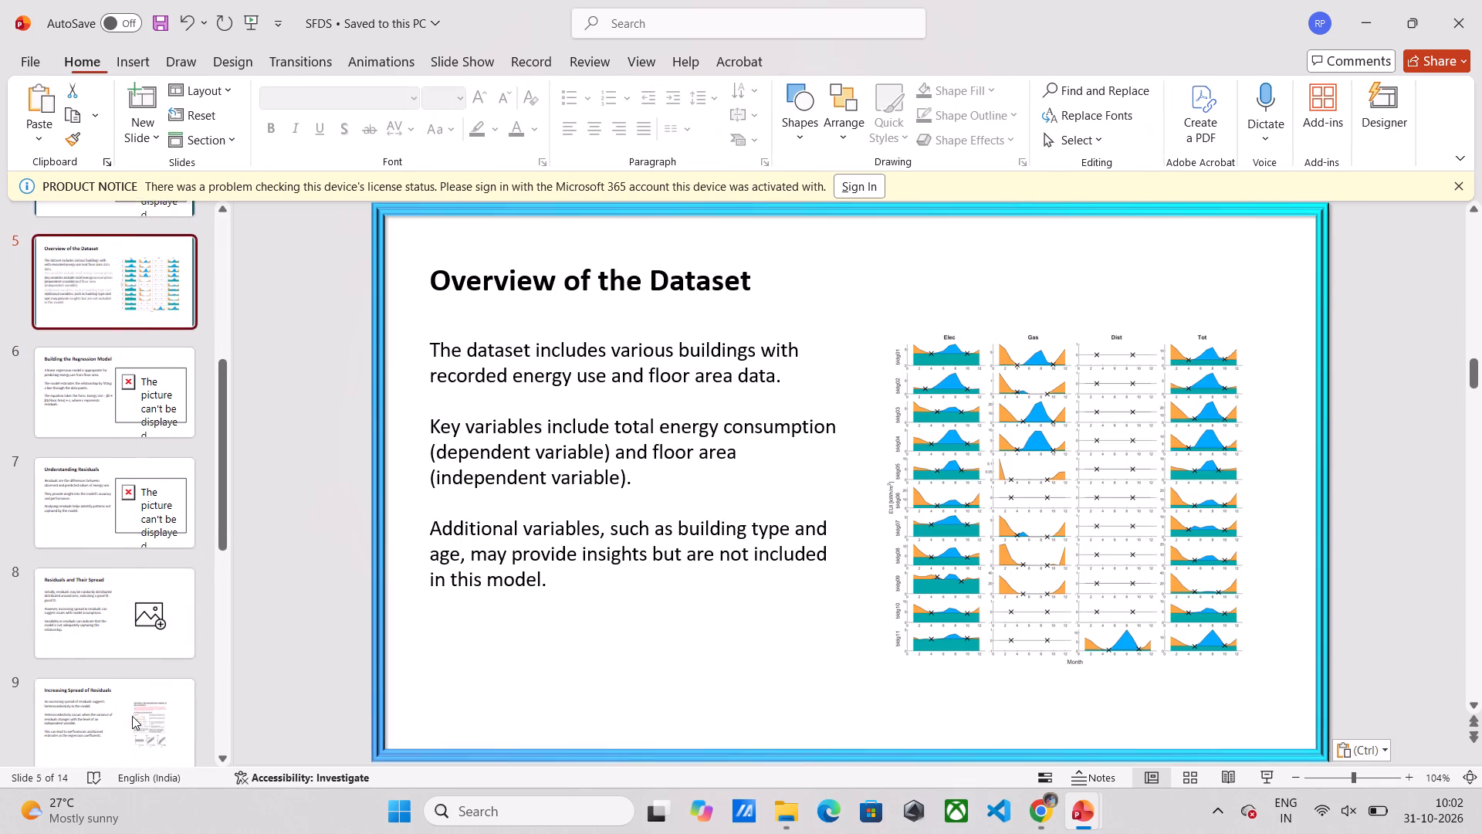
left_click(106, 413)
key("ctrl+v")
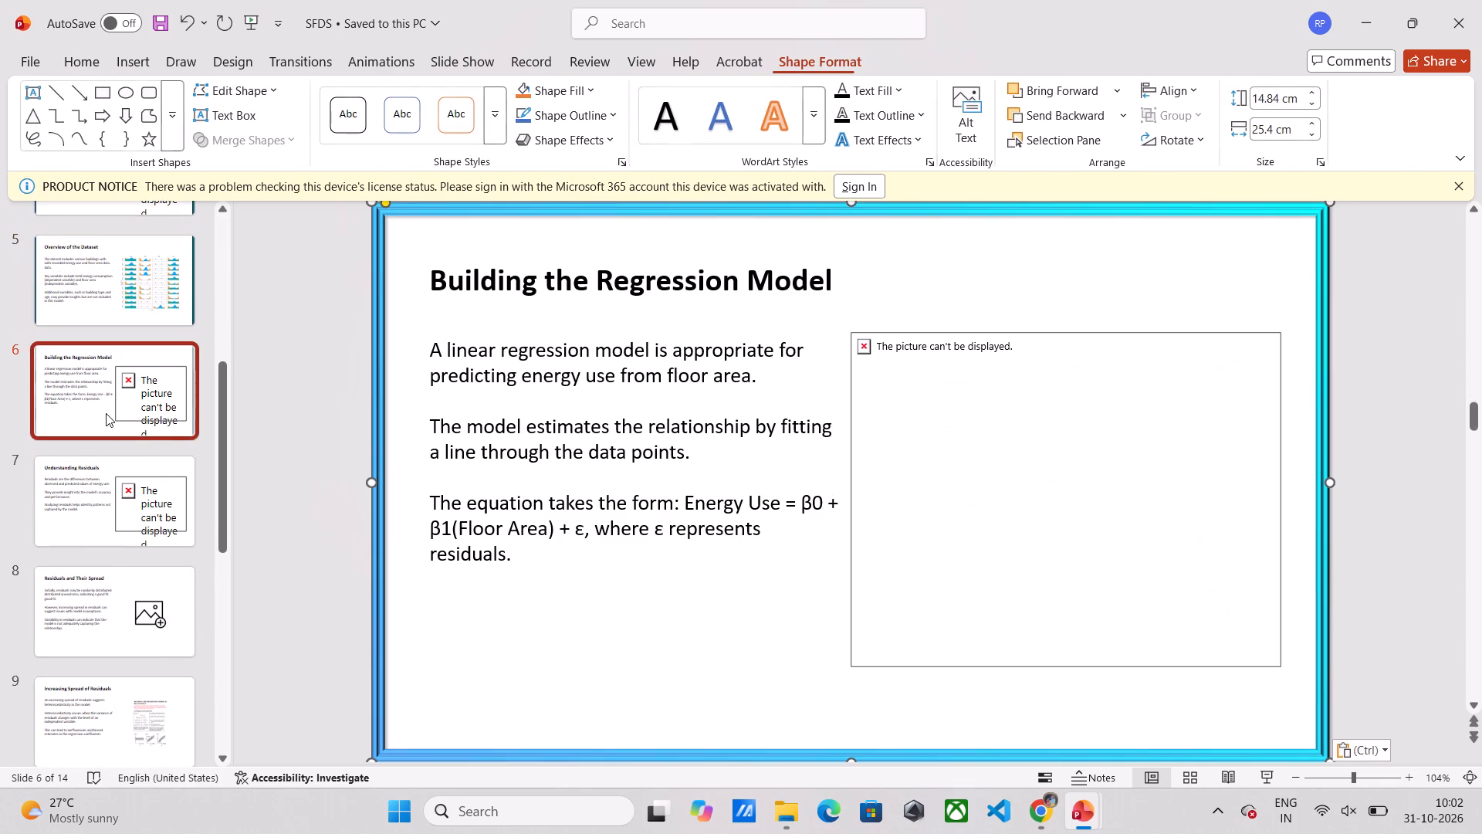
left_click(113, 474)
key("ctrl+v")
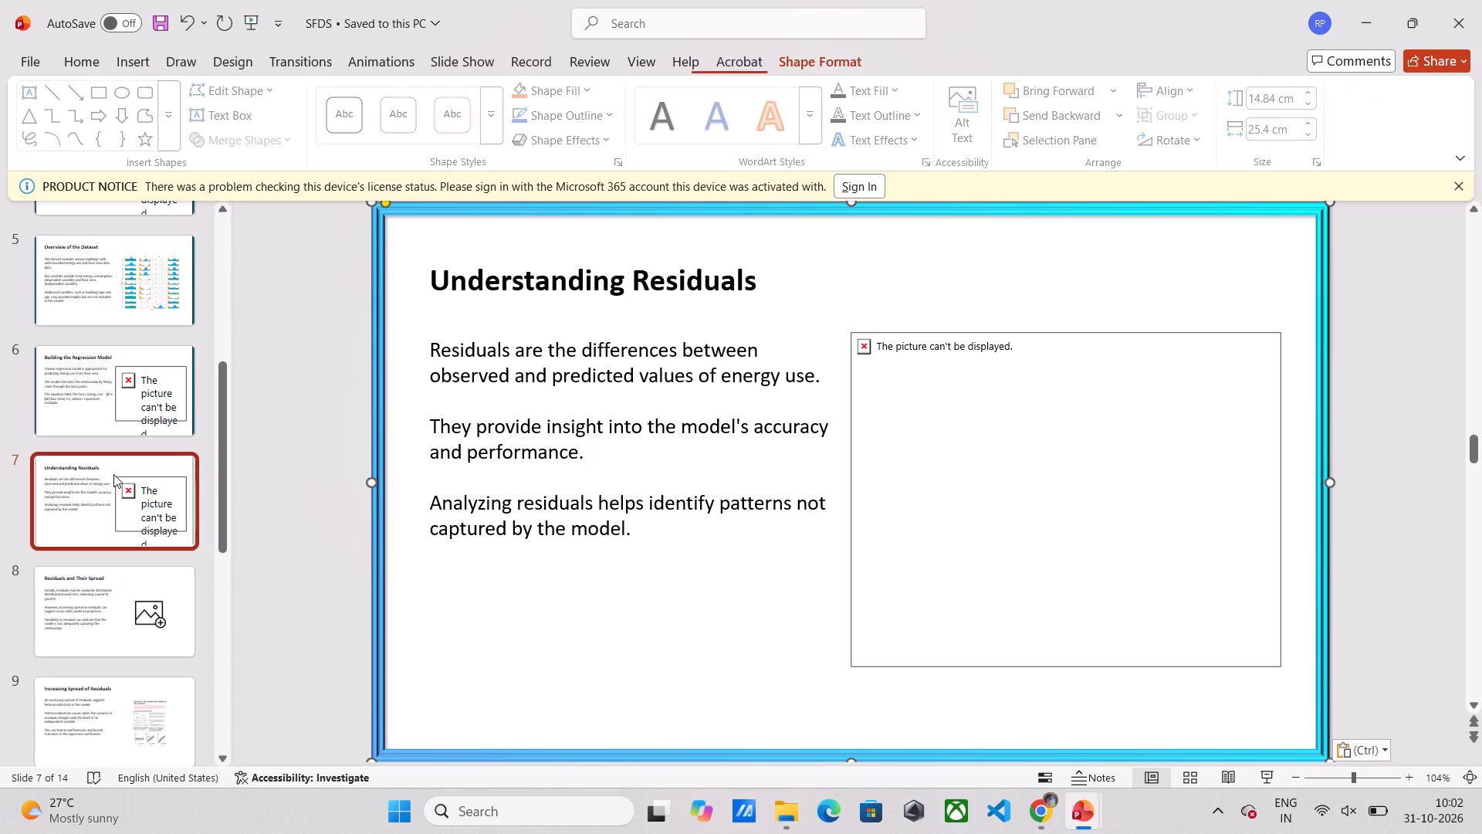
left_click(124, 632)
key("ctrl+v")
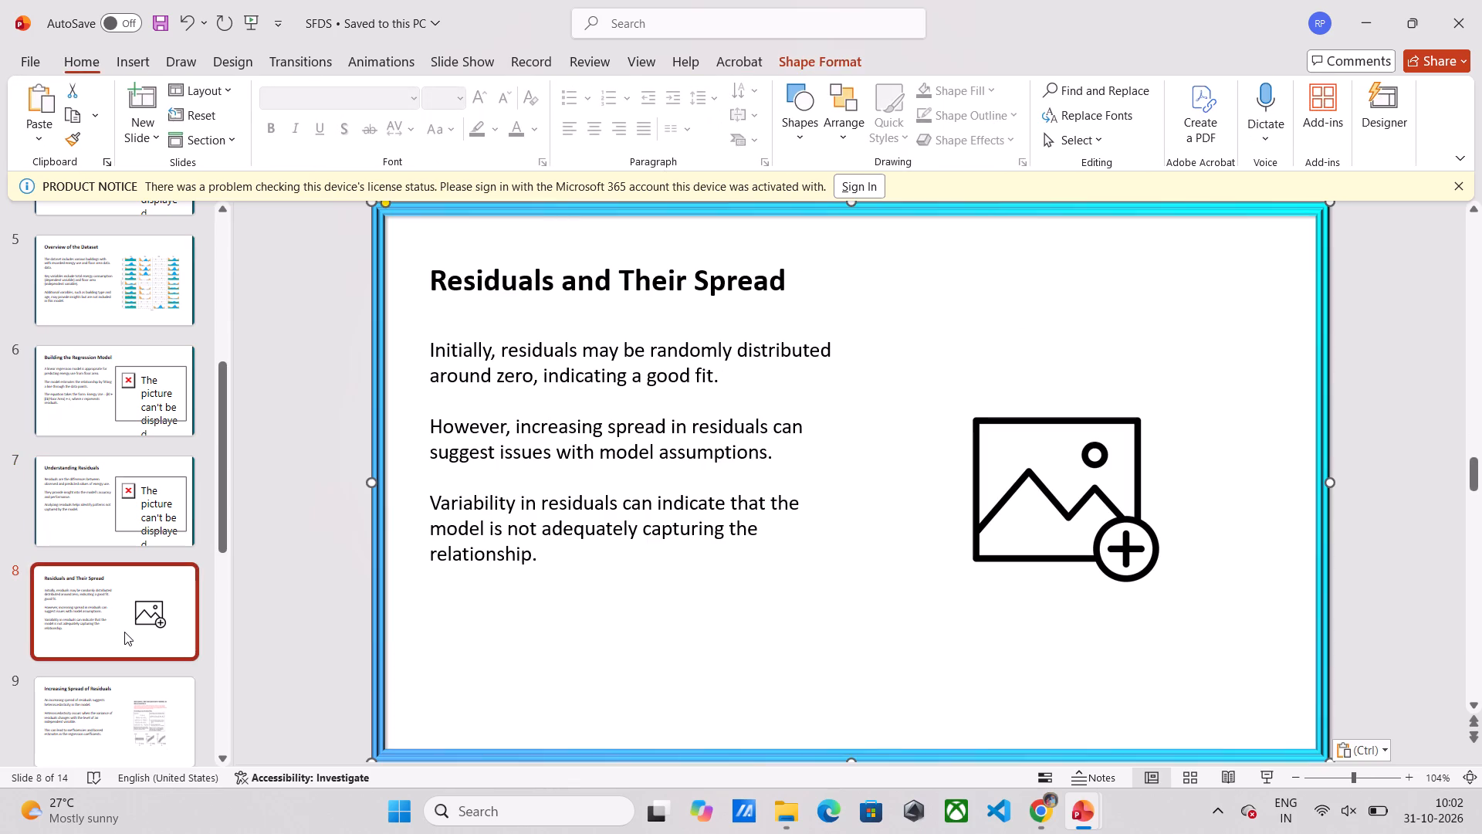
left_click(112, 731)
key("ctrl+v")
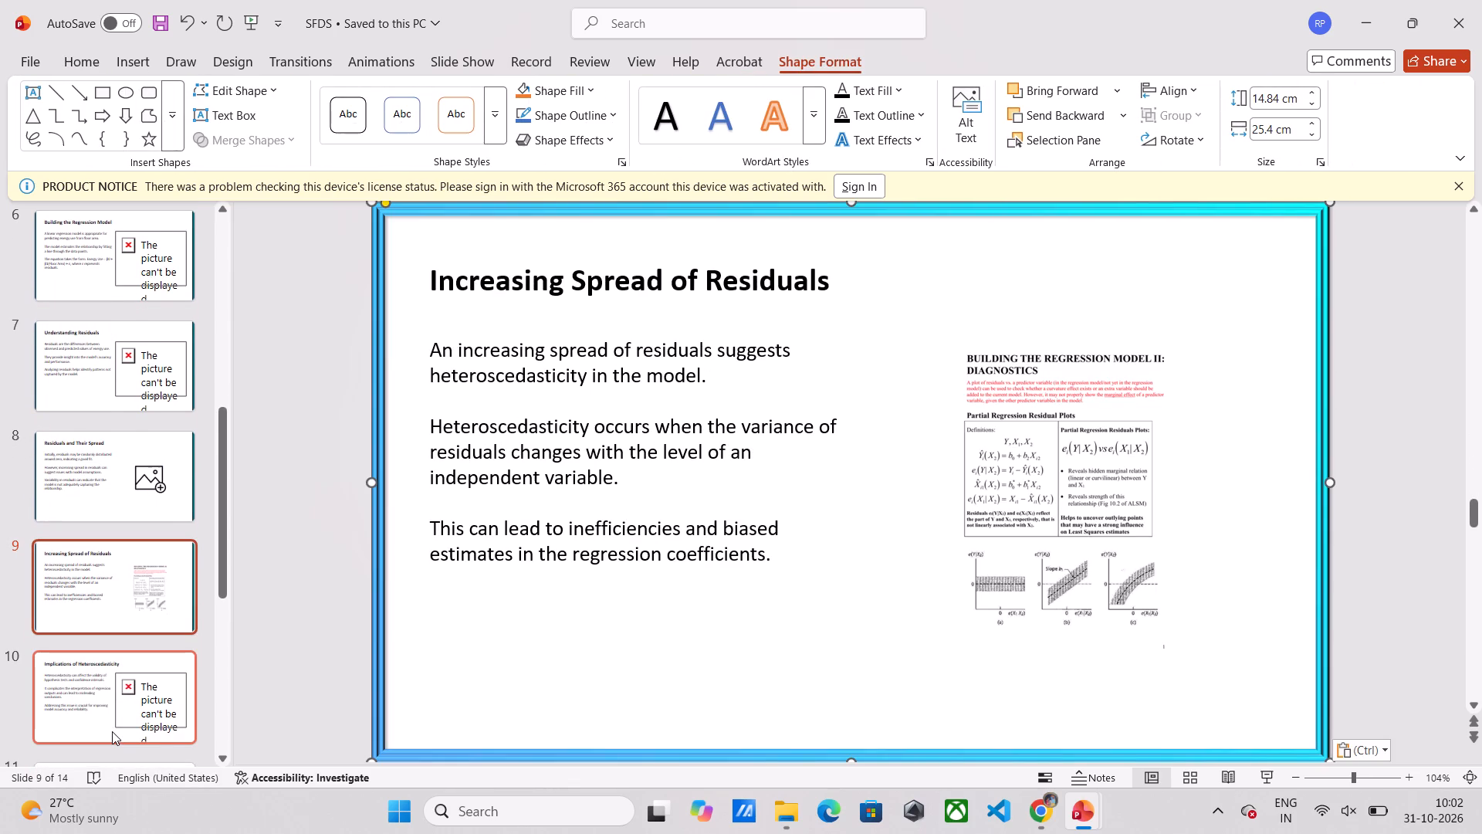
key("ctrl+v")
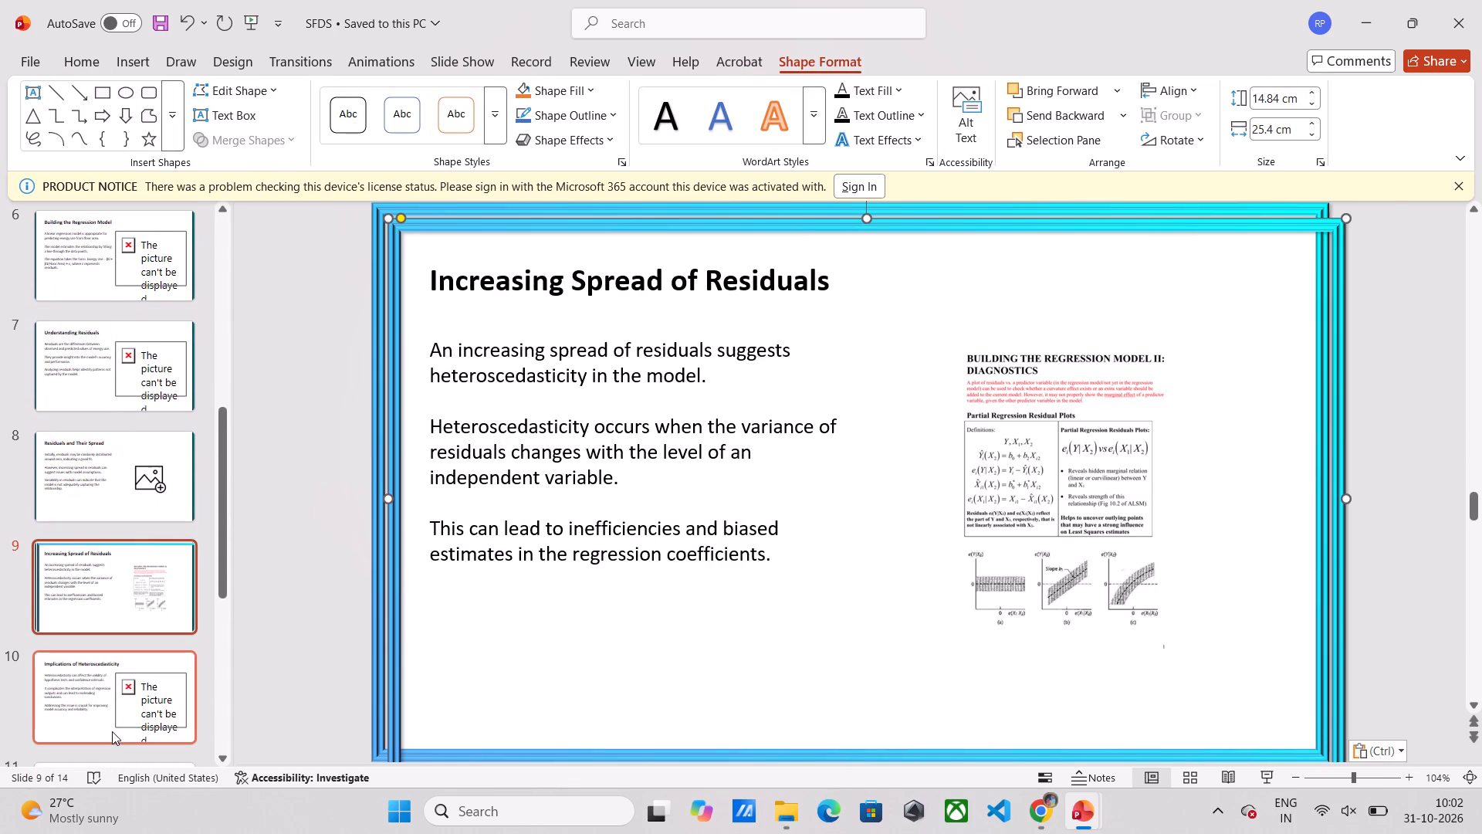
key("ctrl+z")
Paste the blue border frame onto slides 10, 11 and 12, Implications of Heteroscedasticity through Potential Solutions.
left_click(112, 731)
key("ctrl+v")
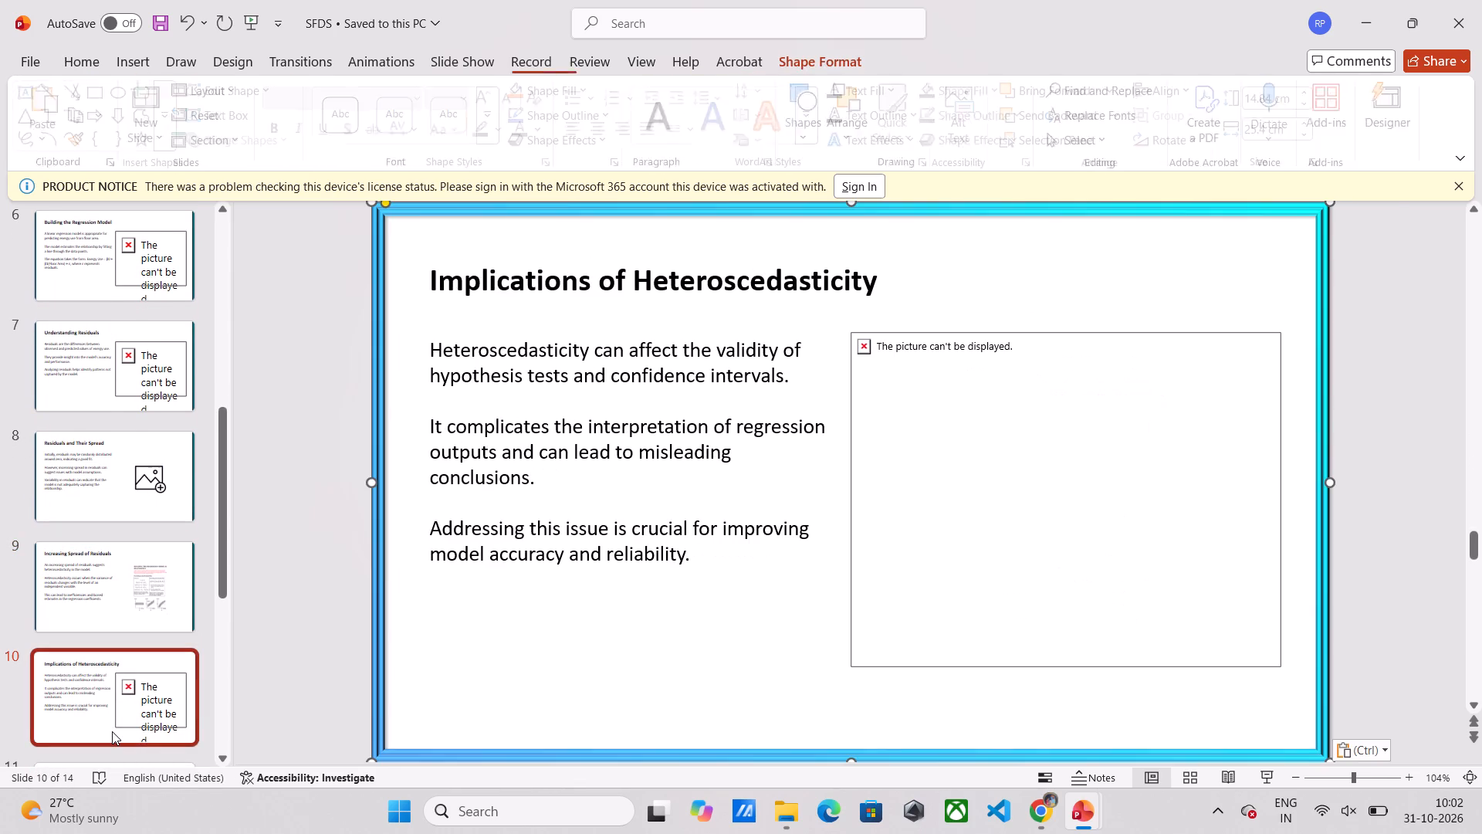
scroll(112, 731, "down", 3)
left_click(93, 535)
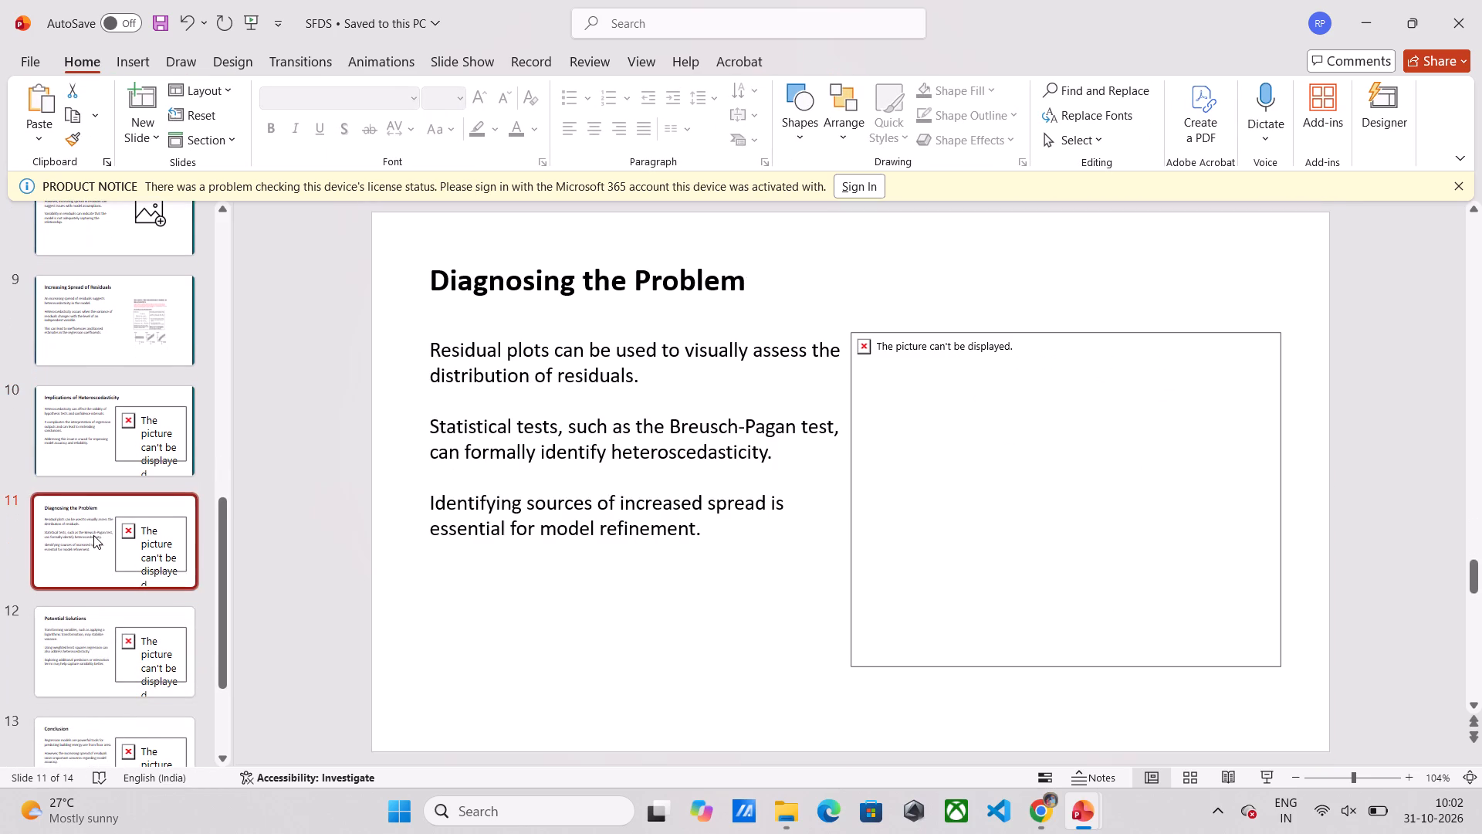
key("ctrl+v")
left_click(92, 646)
key("ctrl+v")
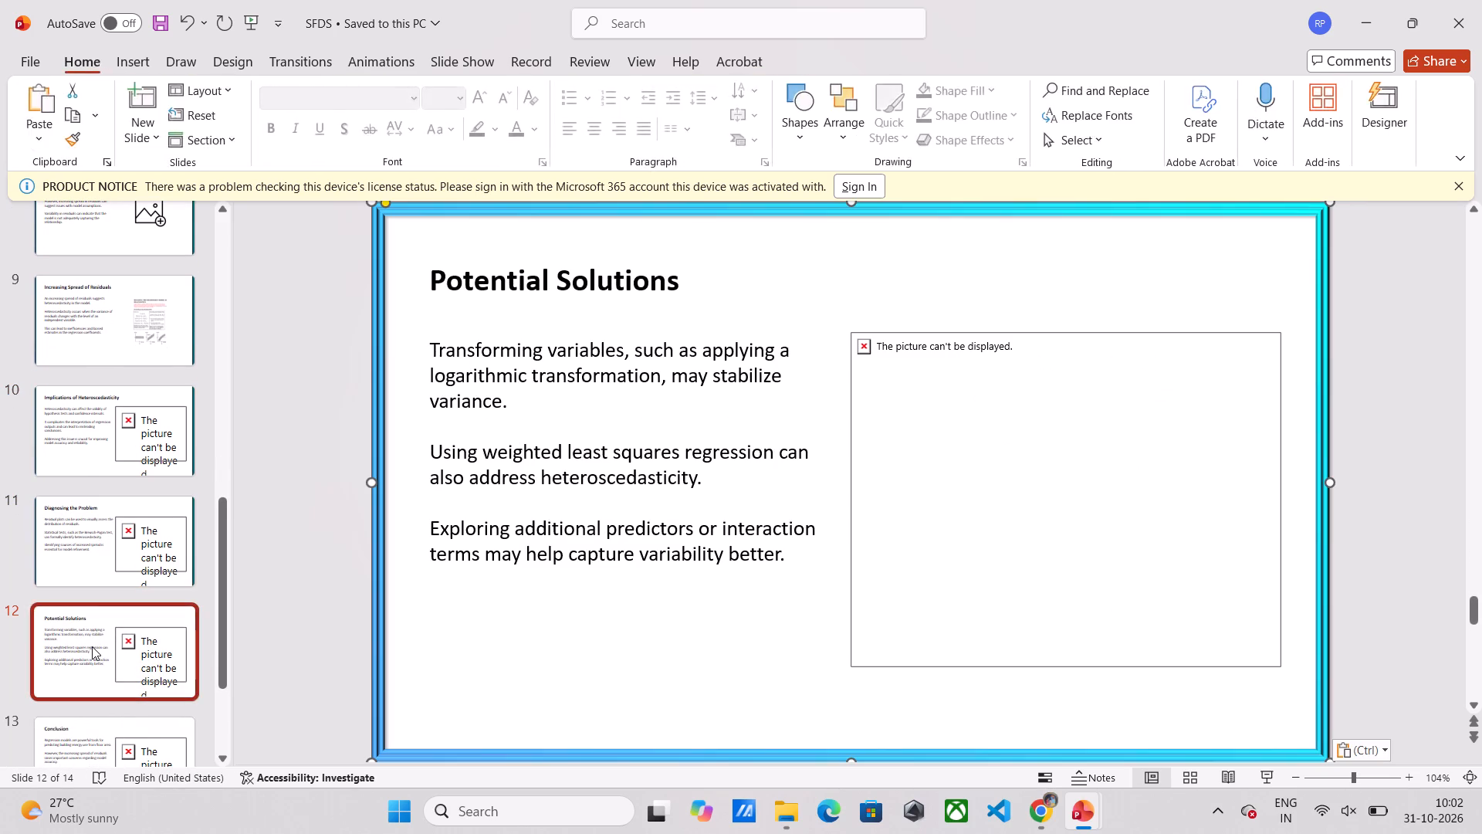
Paste the blue border frame onto slide 13, Conclusion, and slide 14, References.
left_click(98, 746)
key("ctrl+v")
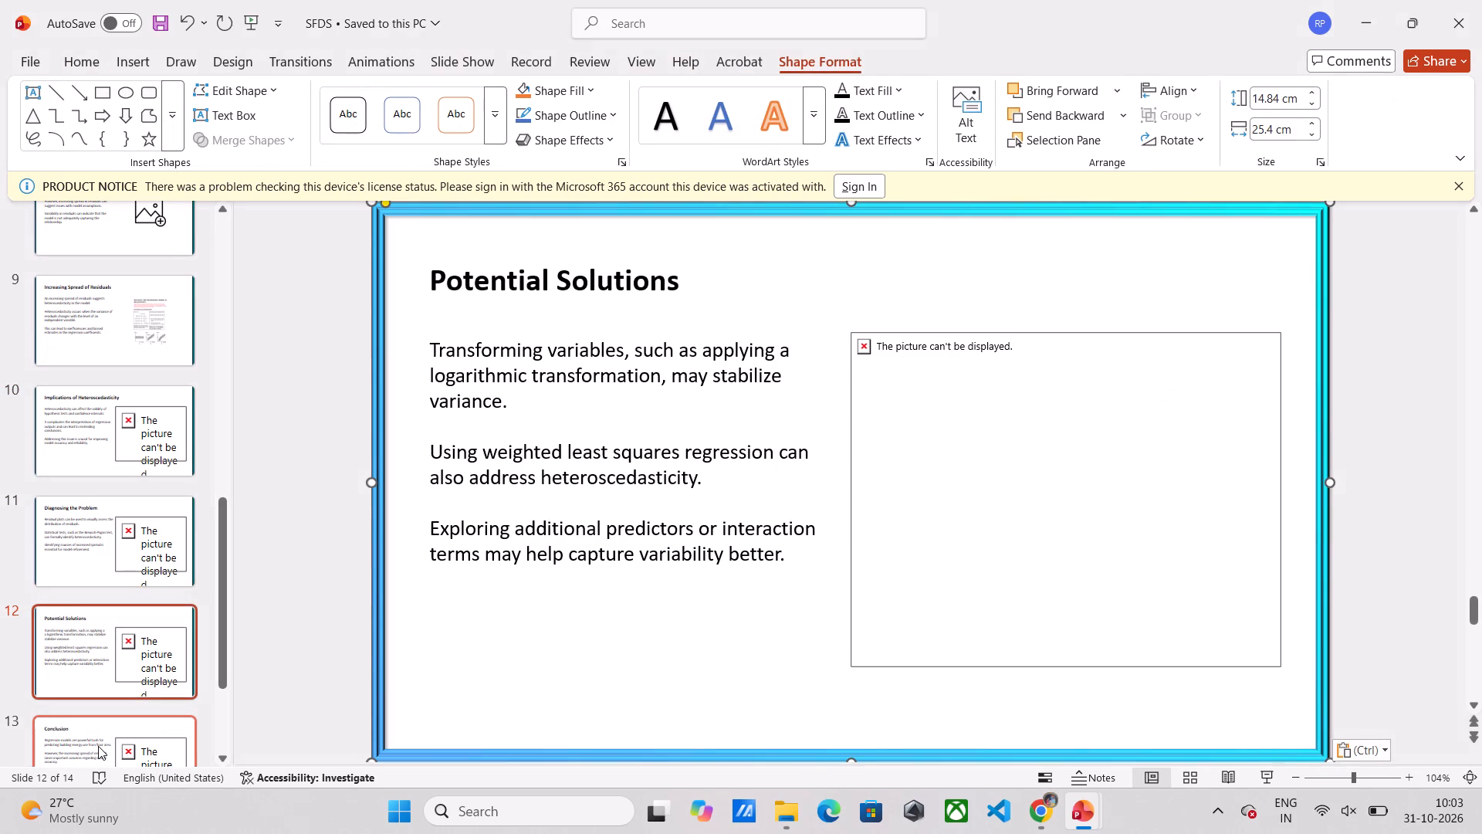
scroll(98, 746, "down", 3)
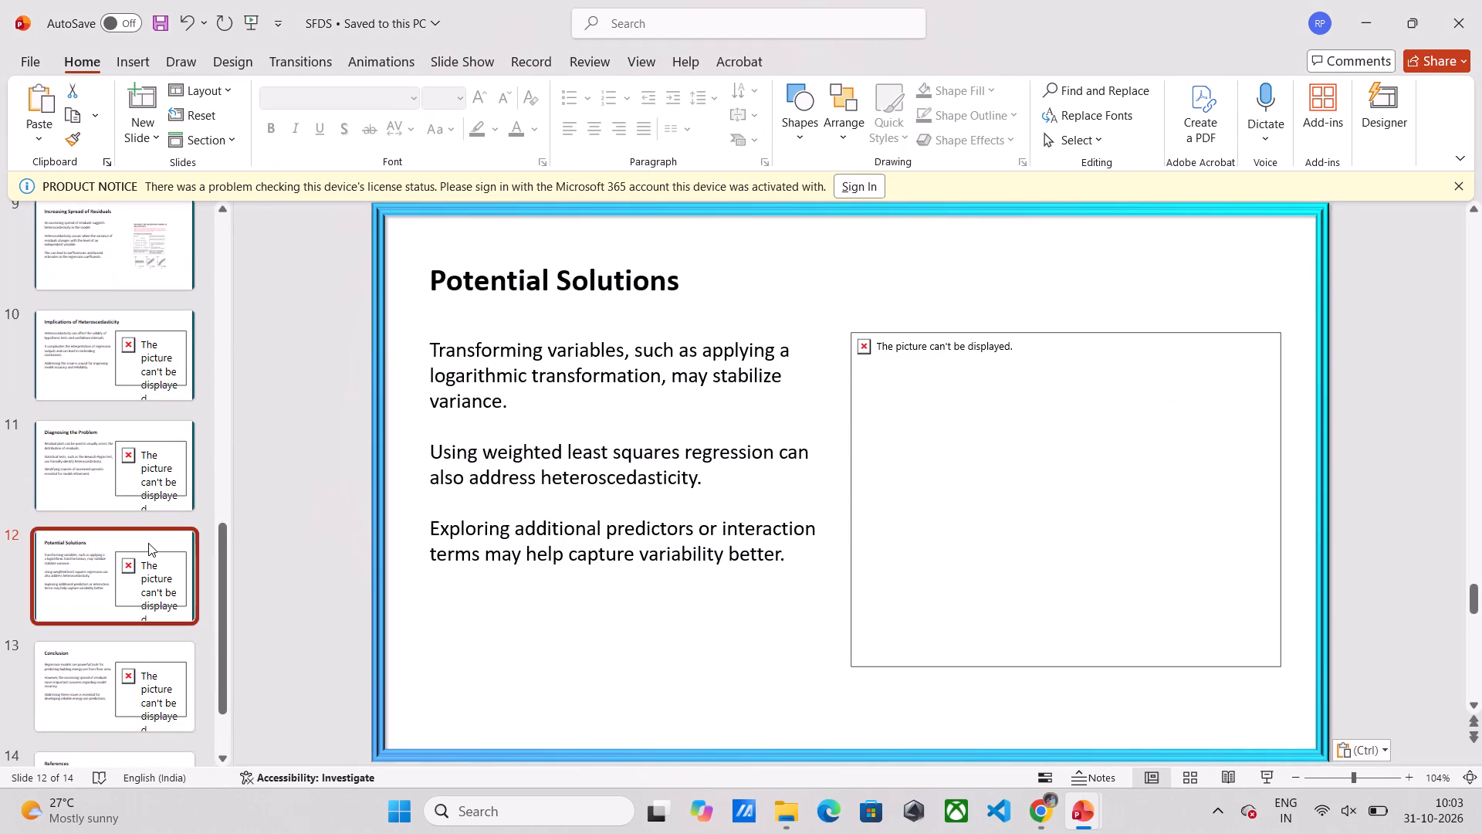
left_click(107, 694)
key("ctrl+v")
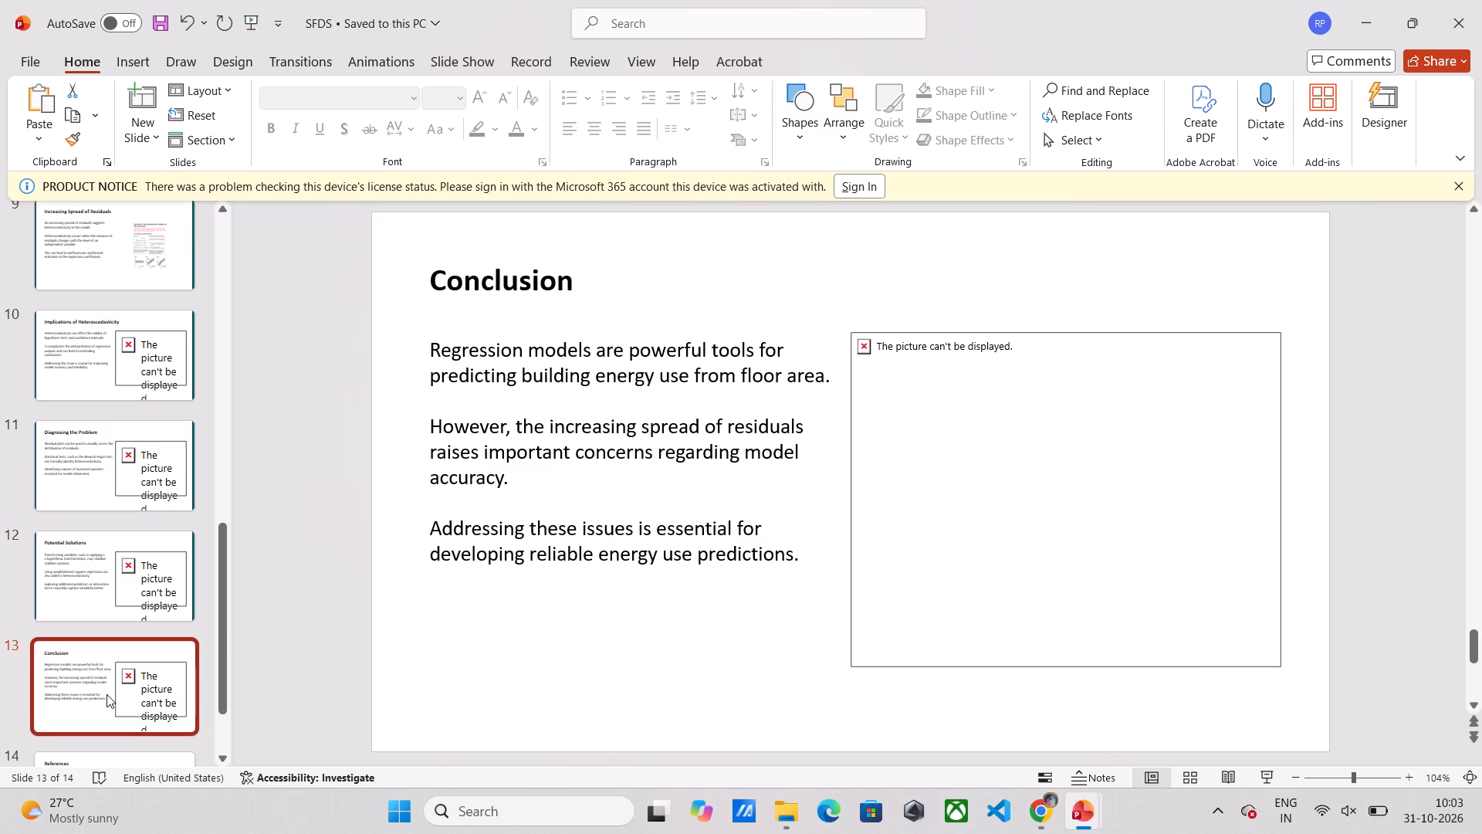
scroll(107, 694, "down", 3)
left_click(103, 667)
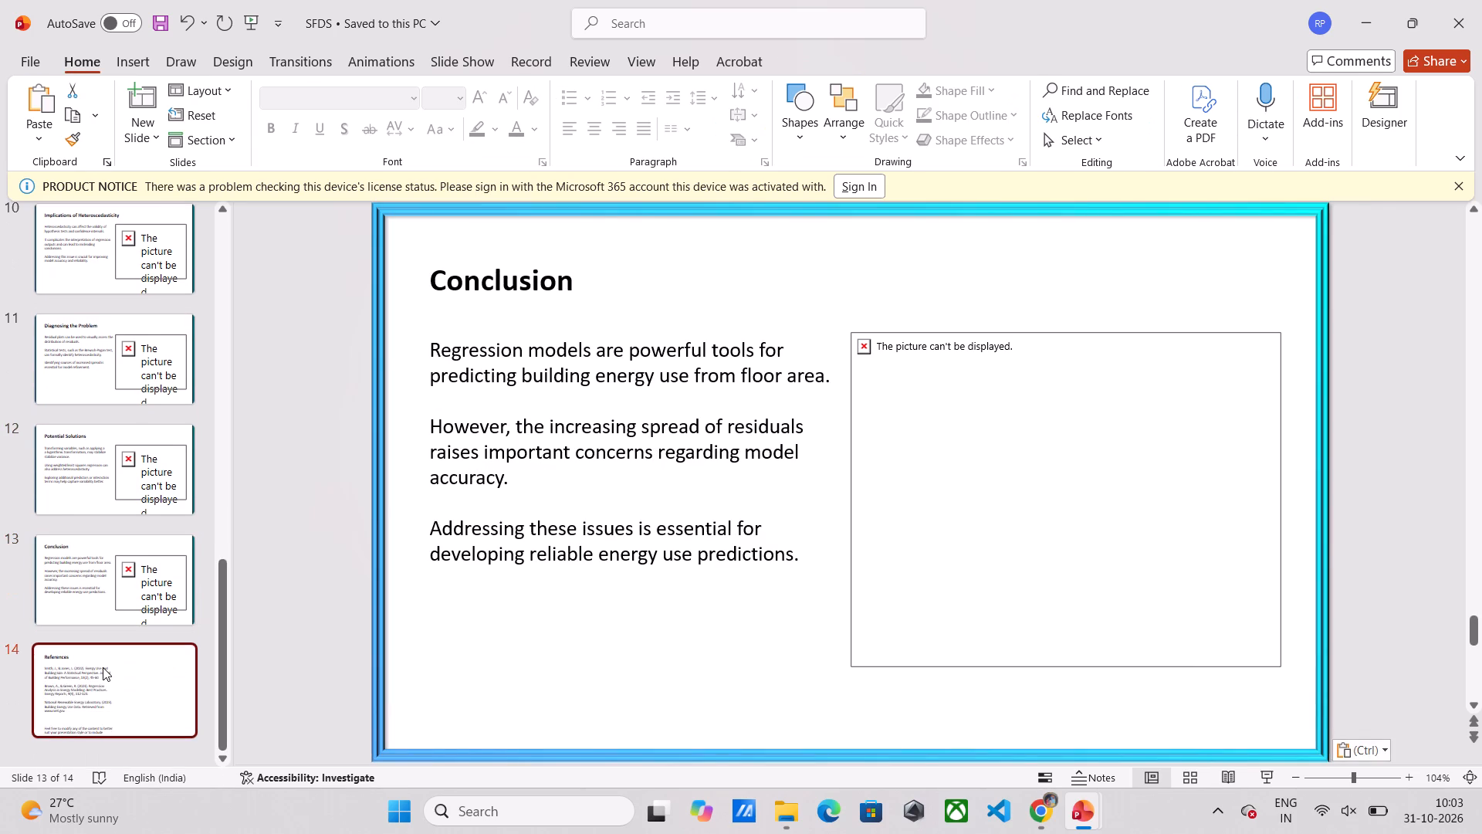
key("ctrl+v")
Copy the IARE logo from slide 2 of the TOC presentation and paste it onto the References slide of SFDS.
key("alt+Tab")
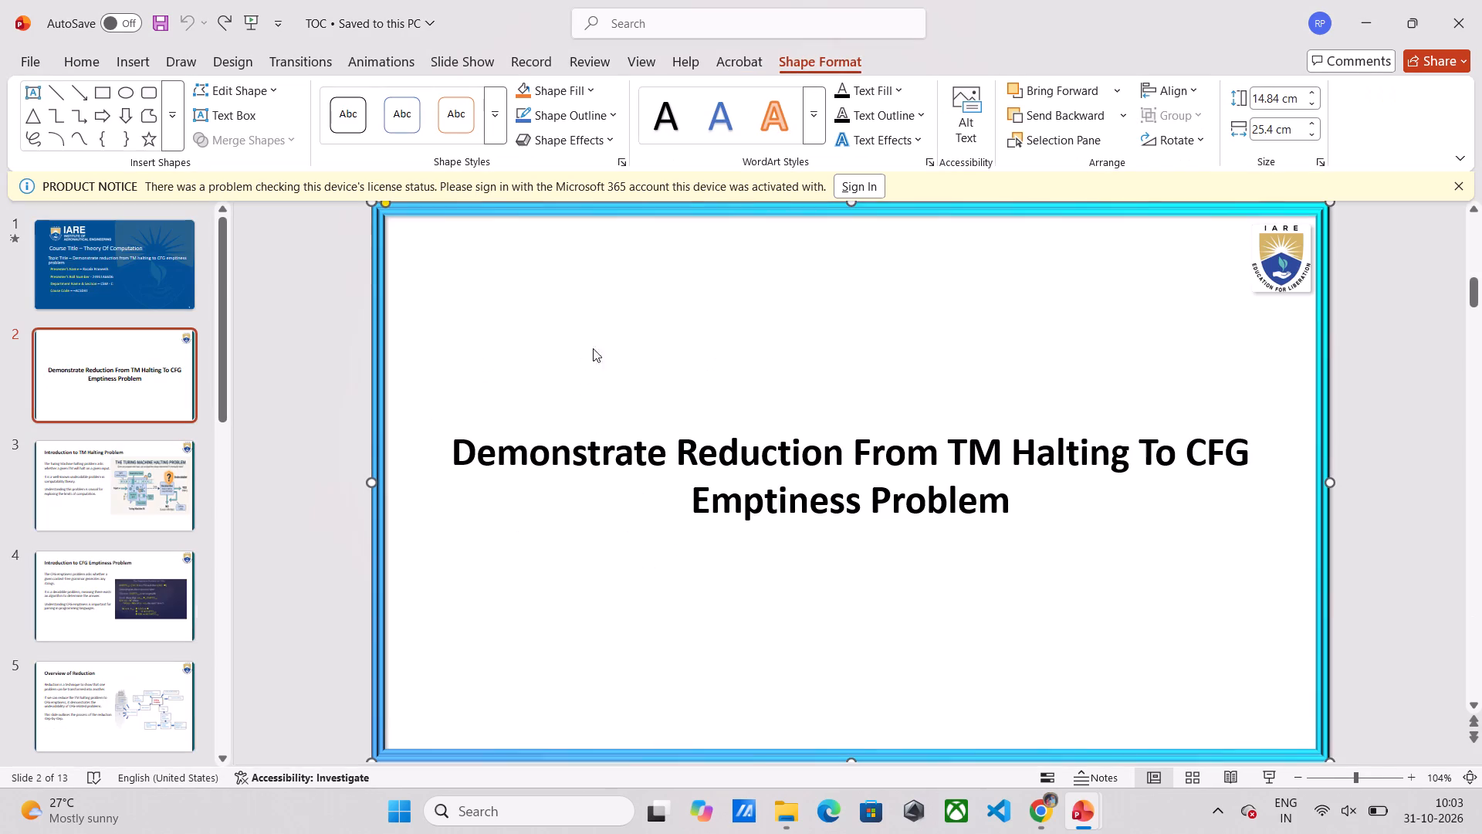
left_click(1281, 259)
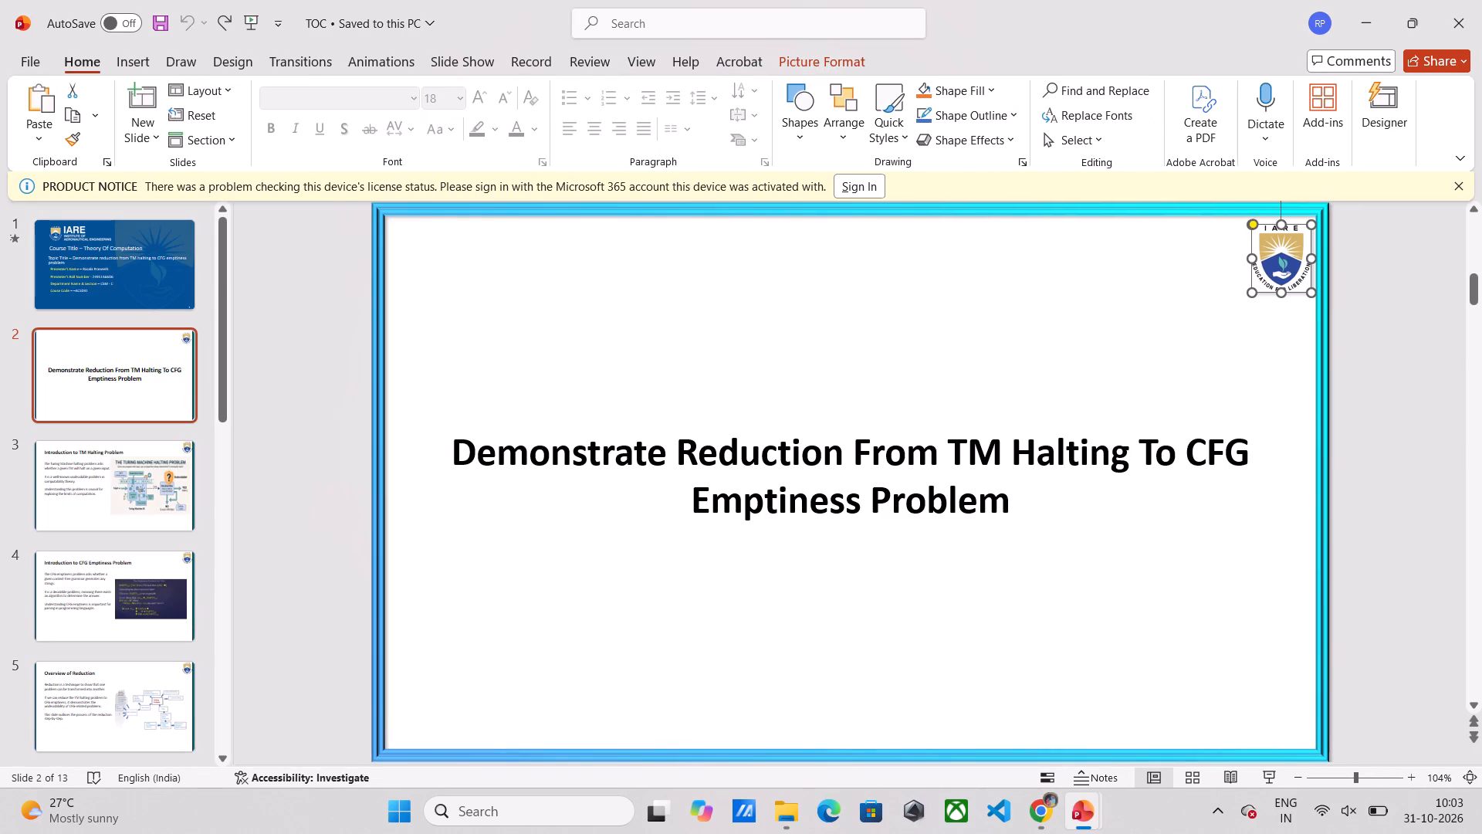
key("ctrl+c")
key("ctrl+v")
key("ctrl+z")
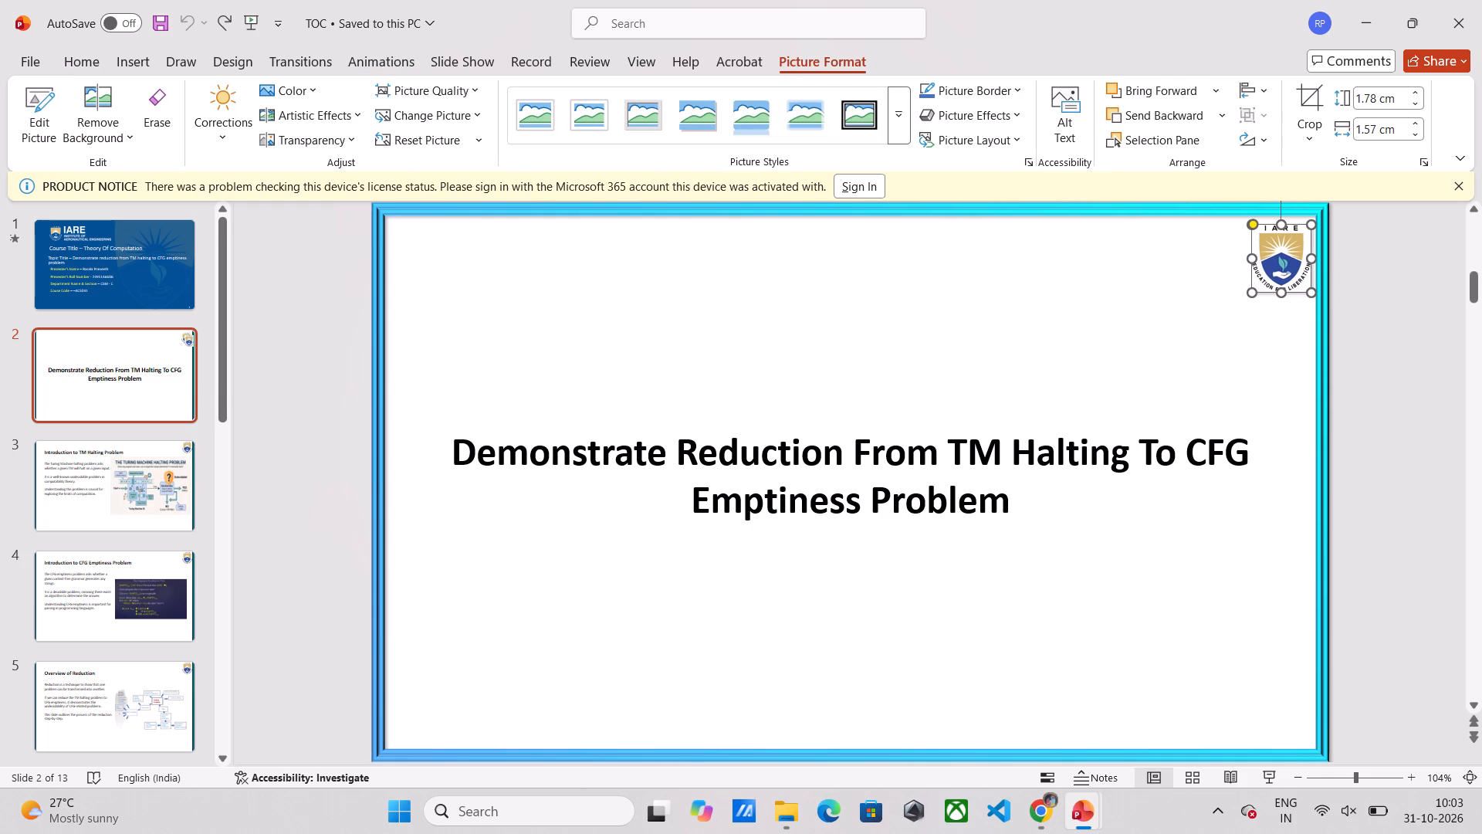
key("alt+Tab")
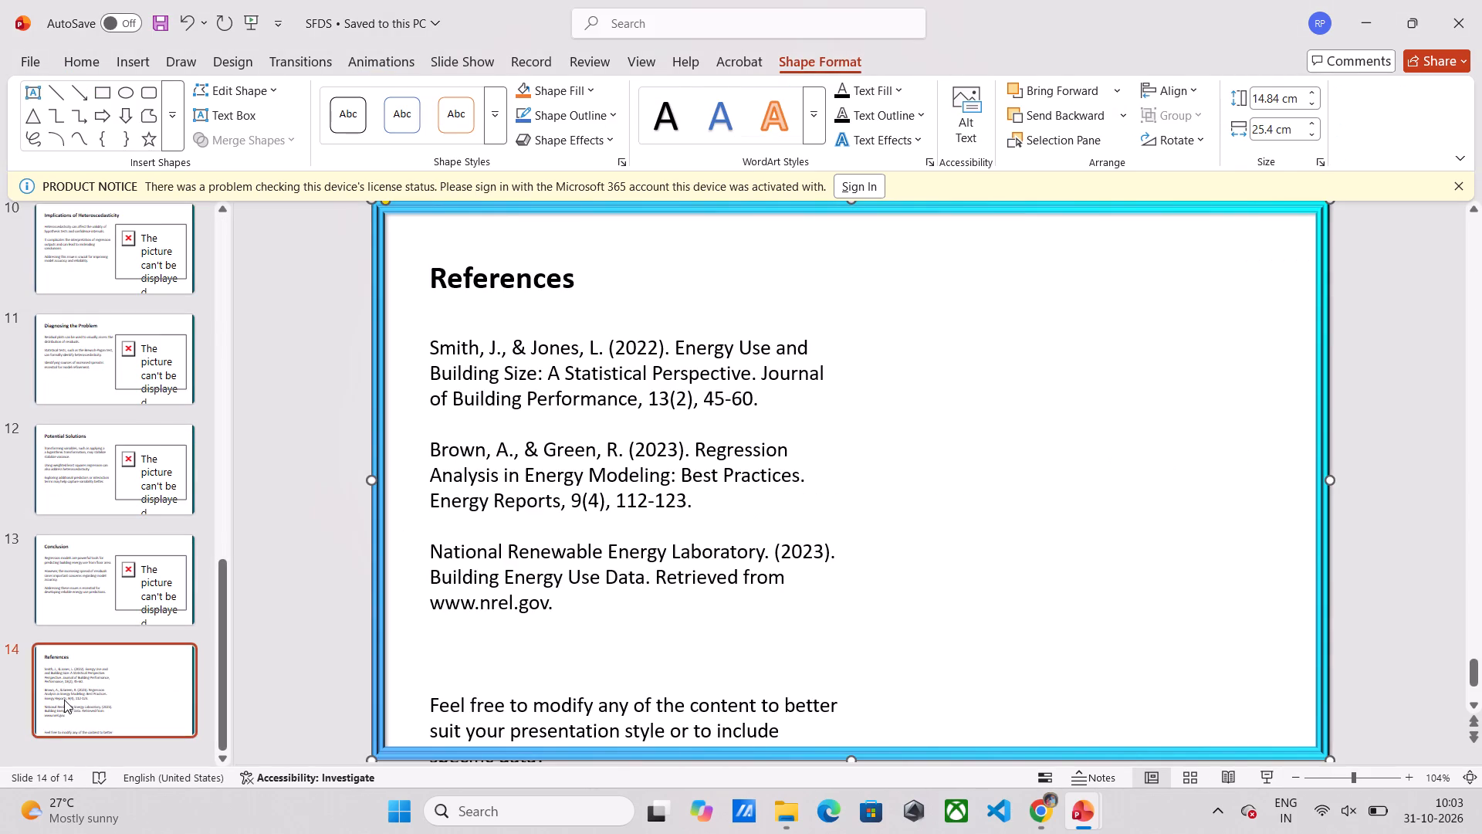
key("ctrl+v")
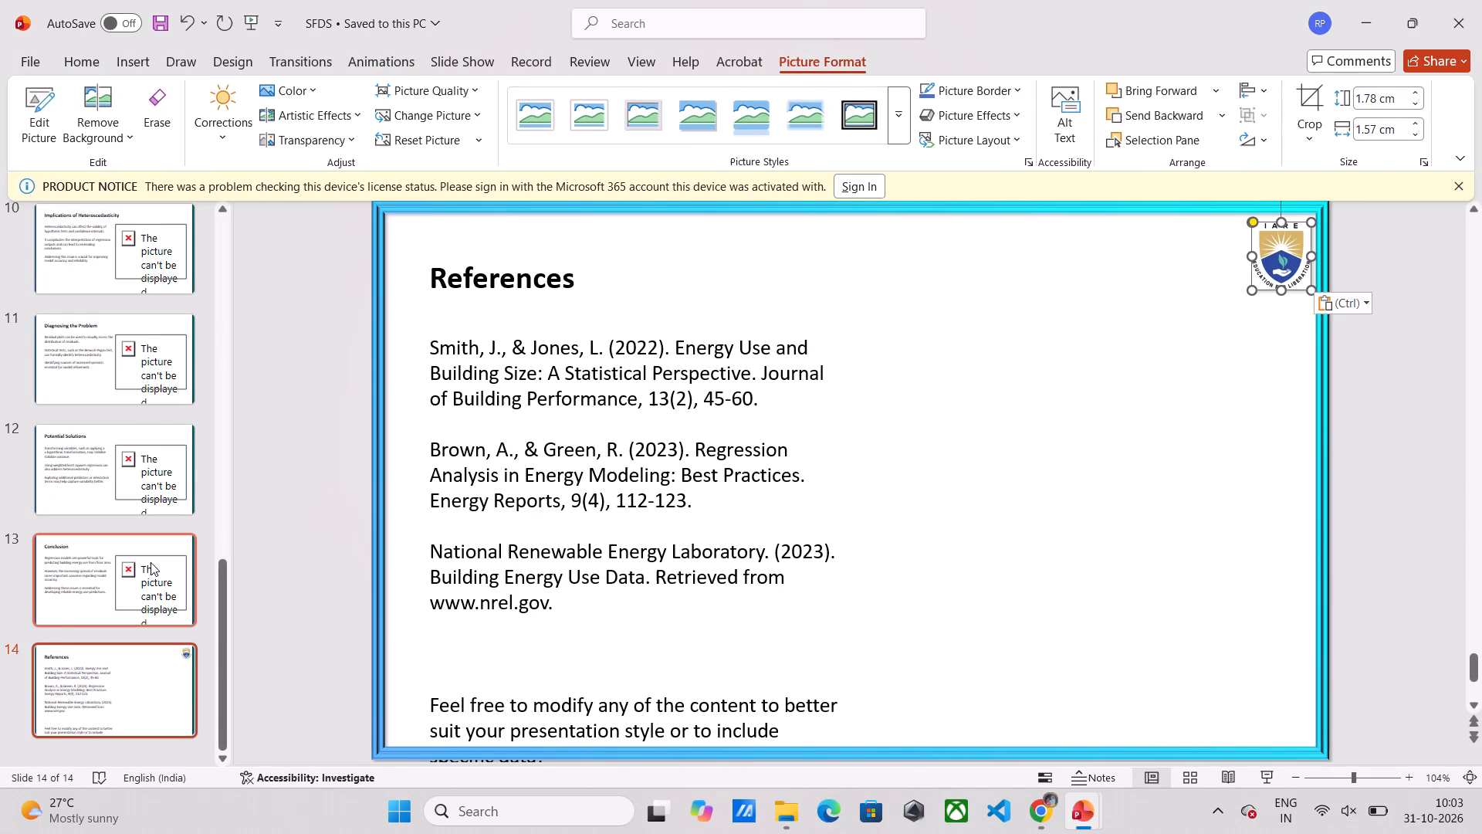
Paste the IARE logo onto slides 13, 12 and 11, Conclusion back to Diagnosing the Problem.
left_click(151, 562)
key("ctrl+v")
left_click(145, 471)
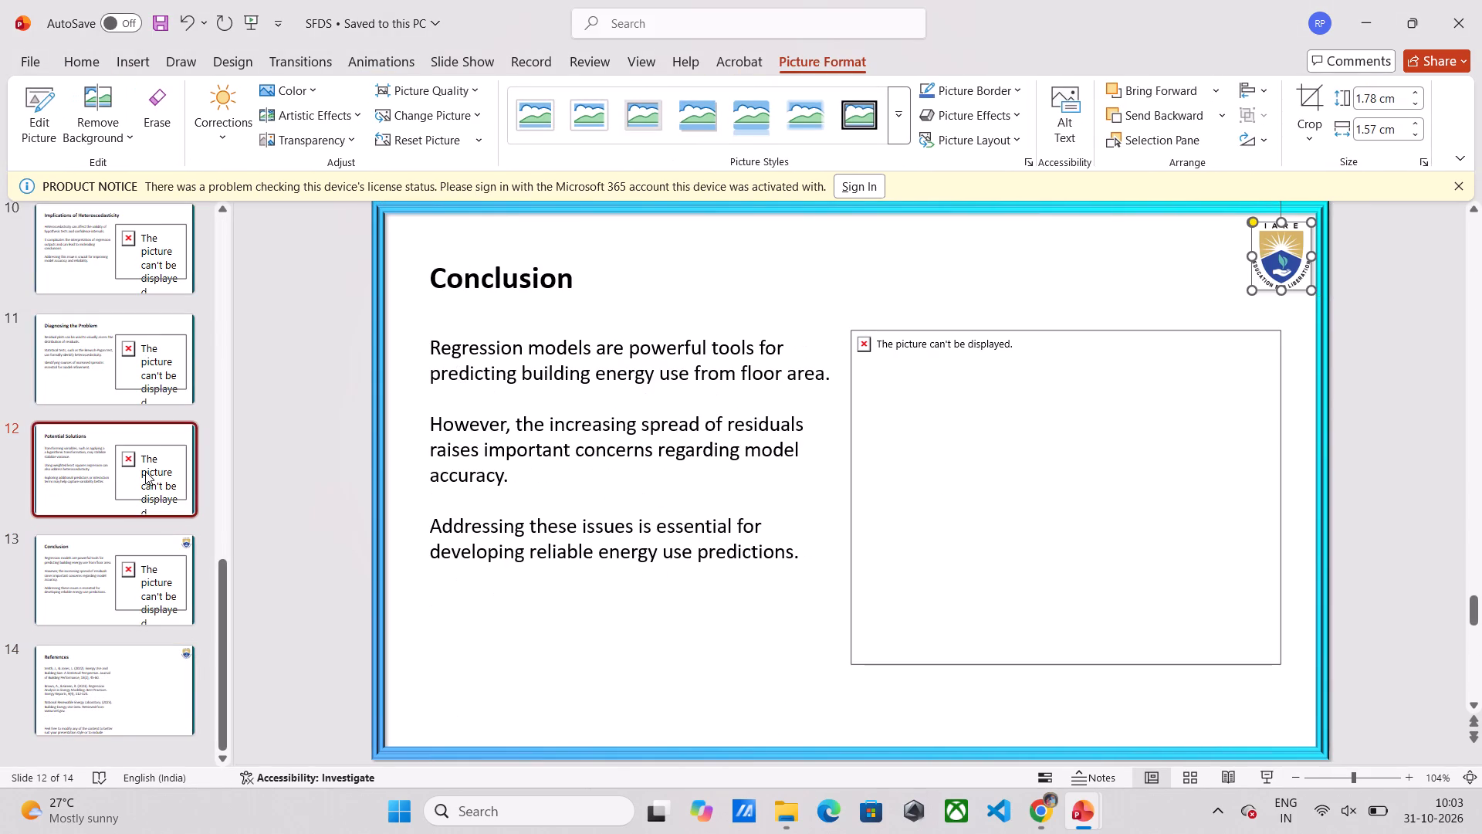
key("ctrl+v")
left_click(139, 361)
key("ctrl+v")
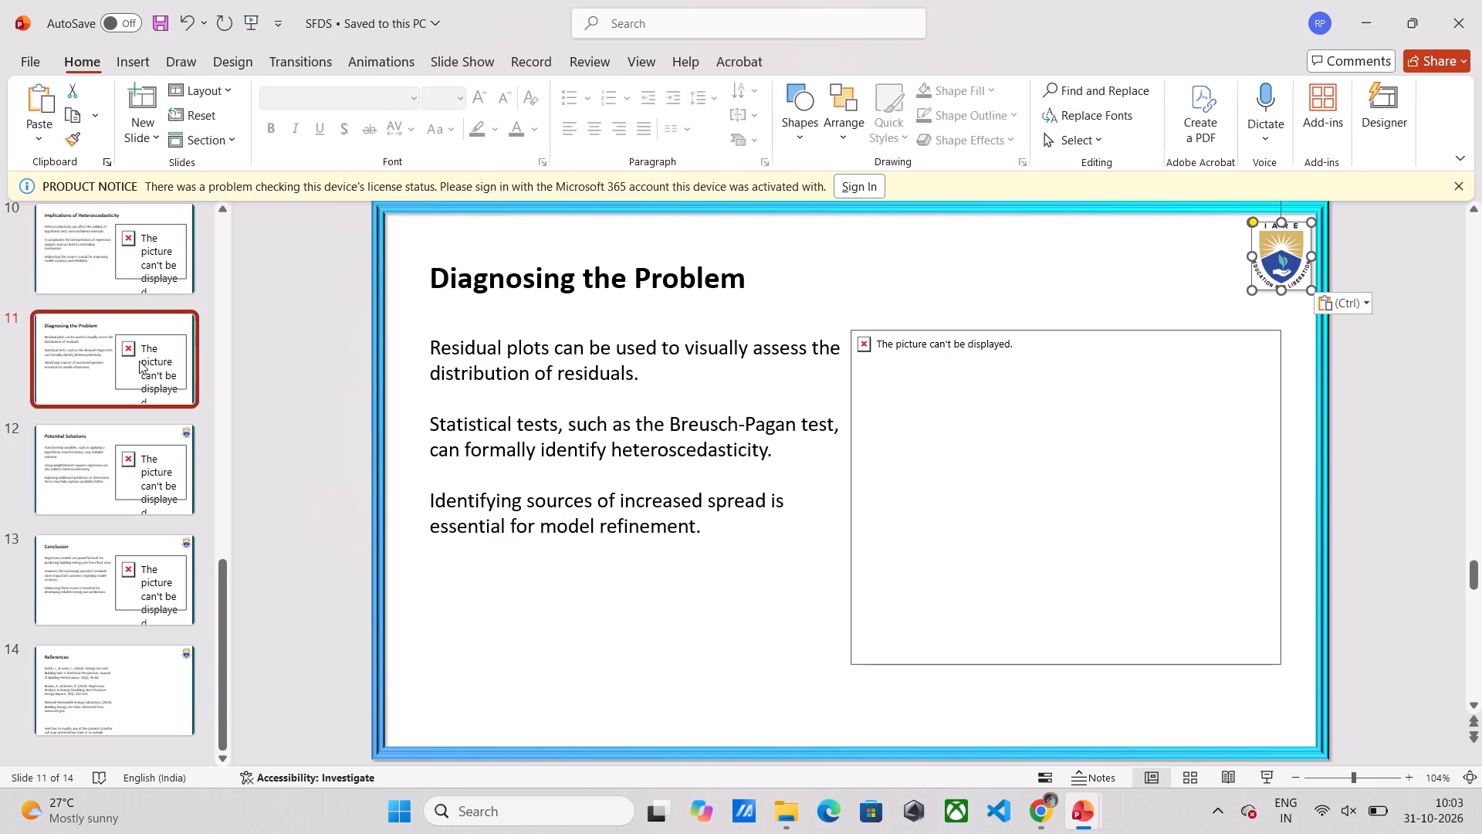
Paste the IARE logo onto slides 10, 9, 8 and 7, Implications of Heteroscedasticity back to Understanding Residuals.
scroll(139, 361, "up", 3)
left_click(131, 640)
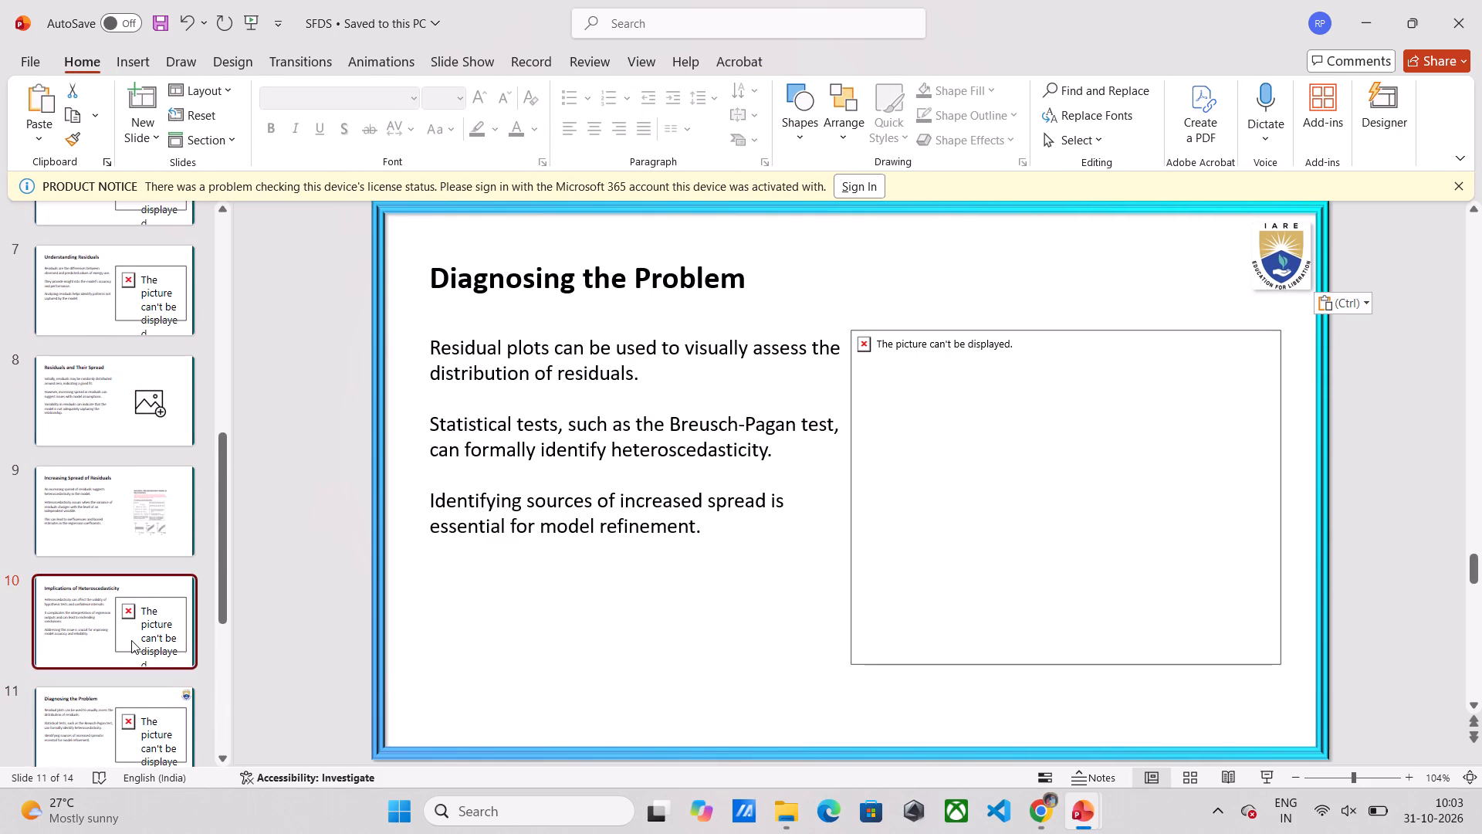
key("ctrl+v")
left_click(114, 476)
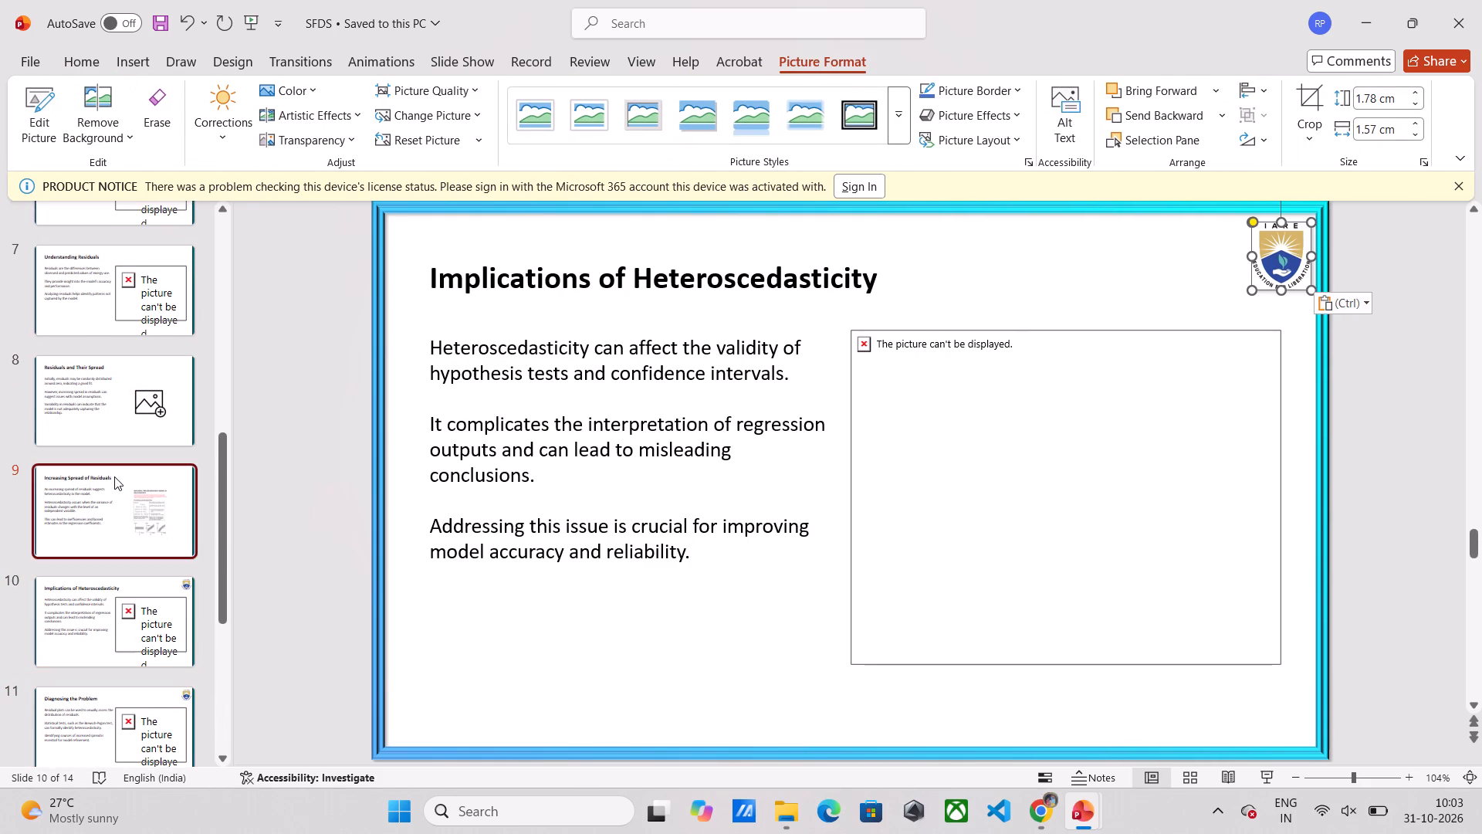
key("ctrl+v")
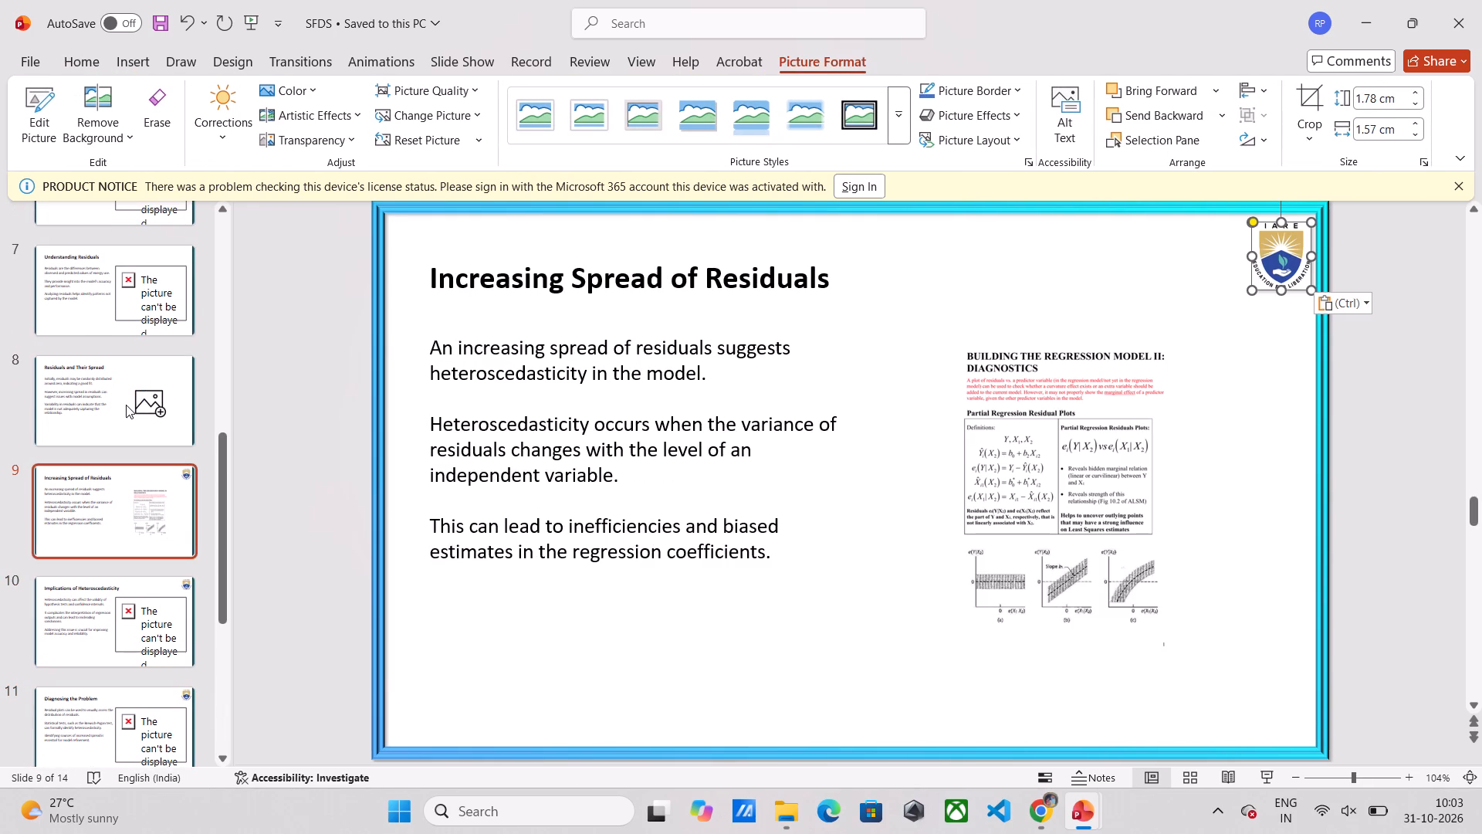
left_click(126, 405)
key("ctrl+v")
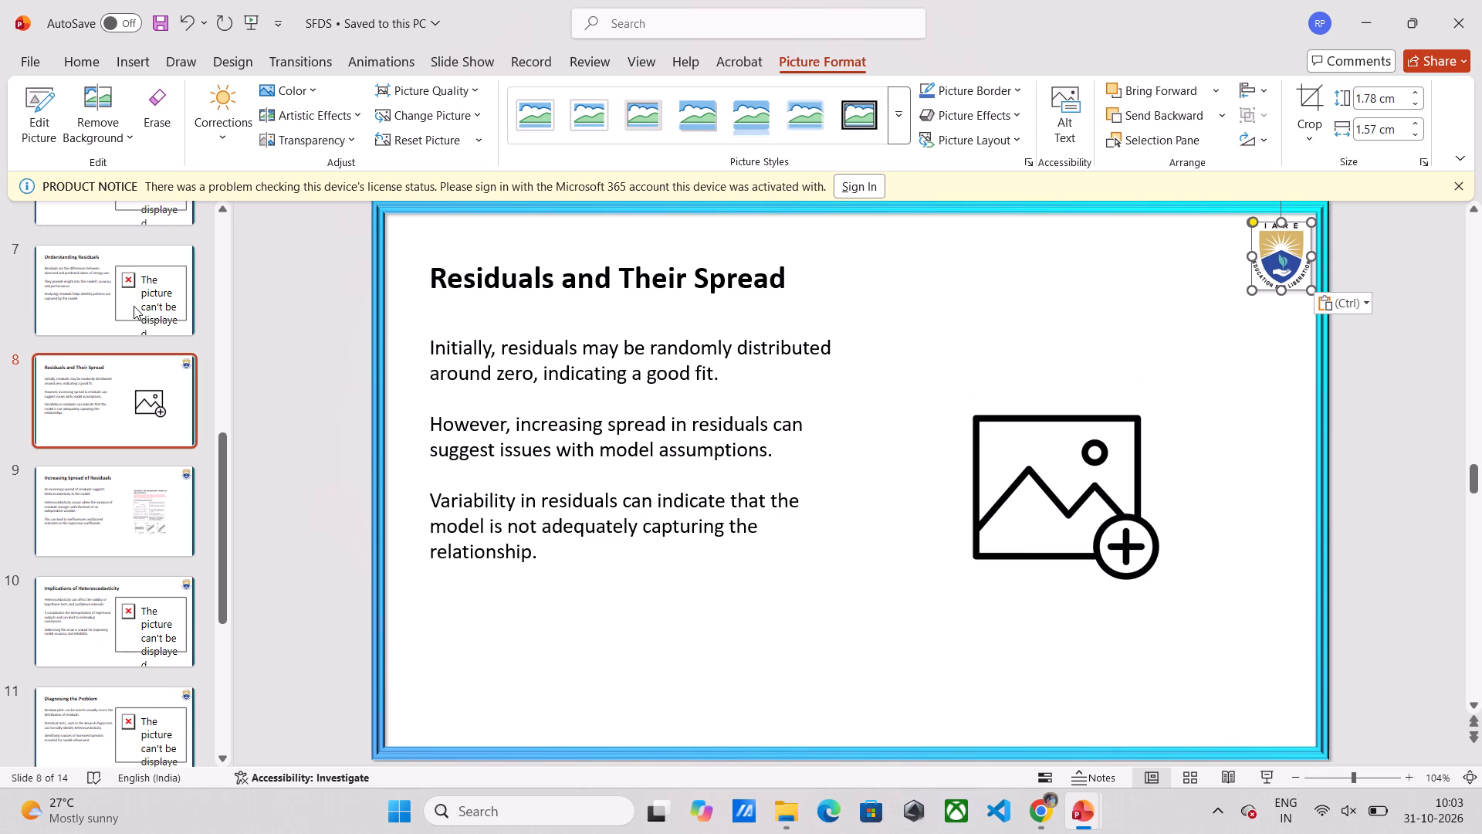
left_click(134, 306)
key("ctrl+v")
Paste the IARE logo onto slides 6, 5 and 4, Building the Regression Model back to Importance of Regression Analysis.
scroll(134, 306, "up", 3)
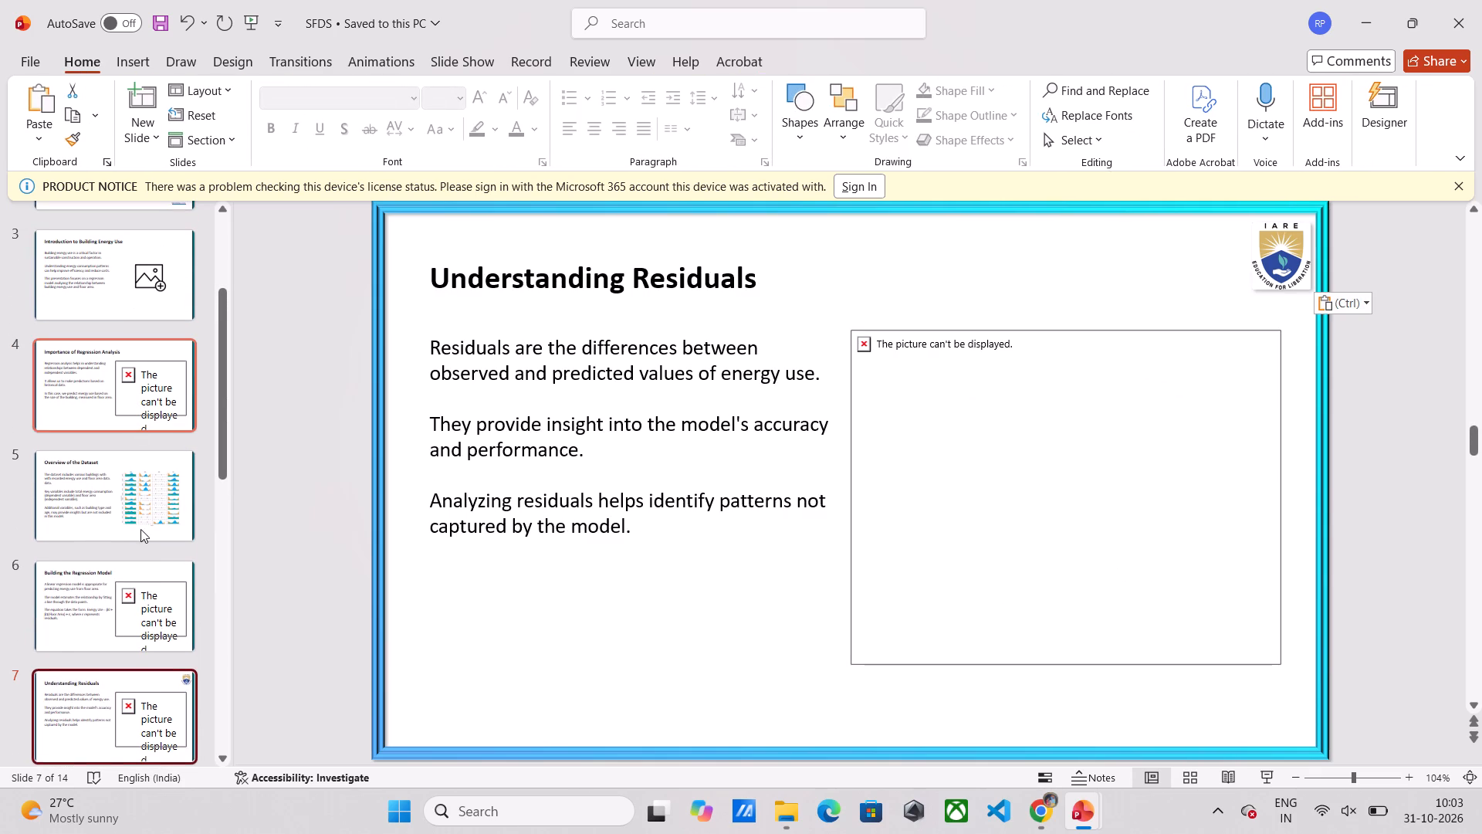
left_click(127, 627)
key("ctrl+v")
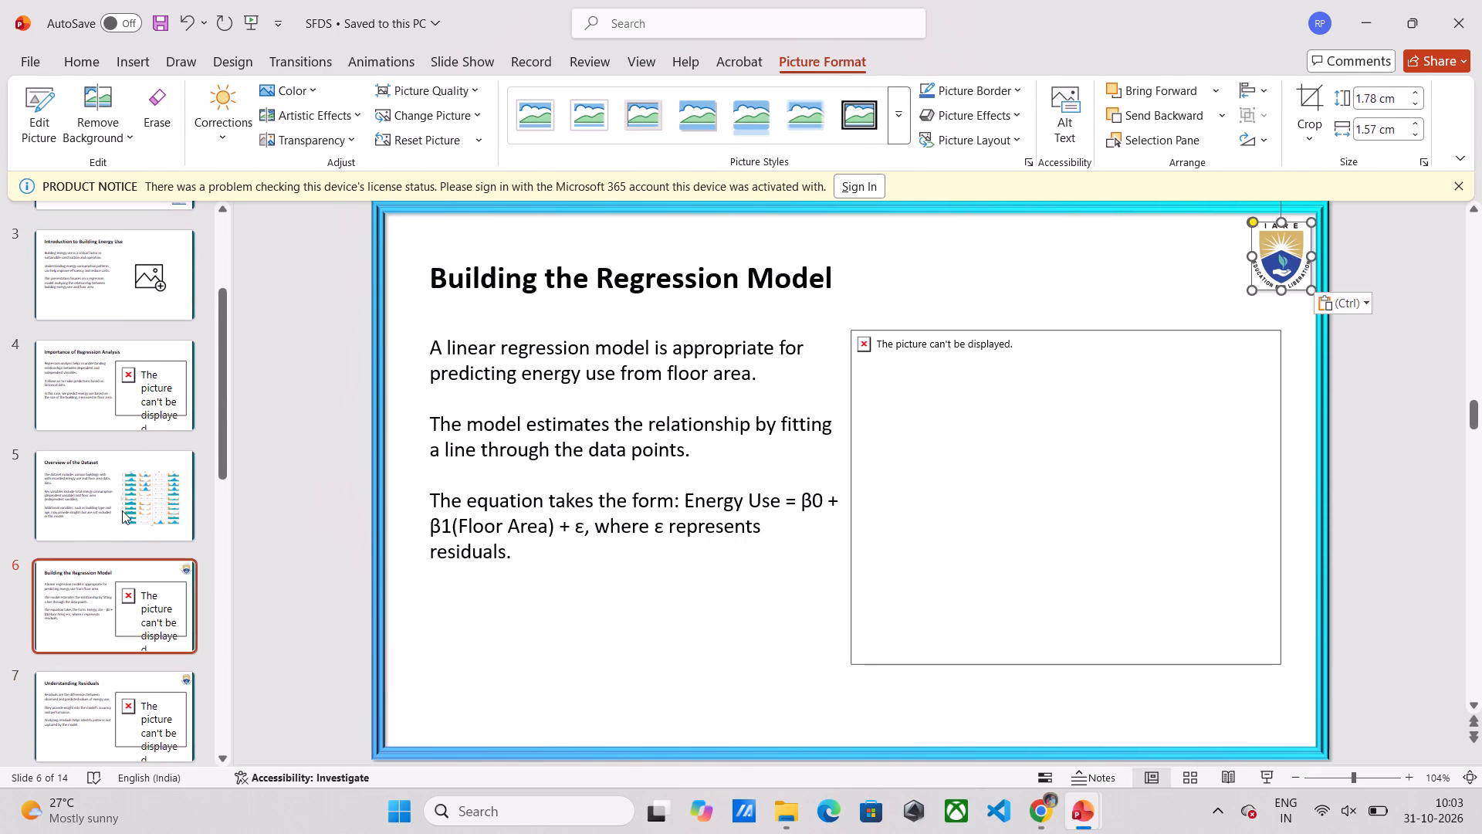
left_click(122, 508)
key("ctrl+v")
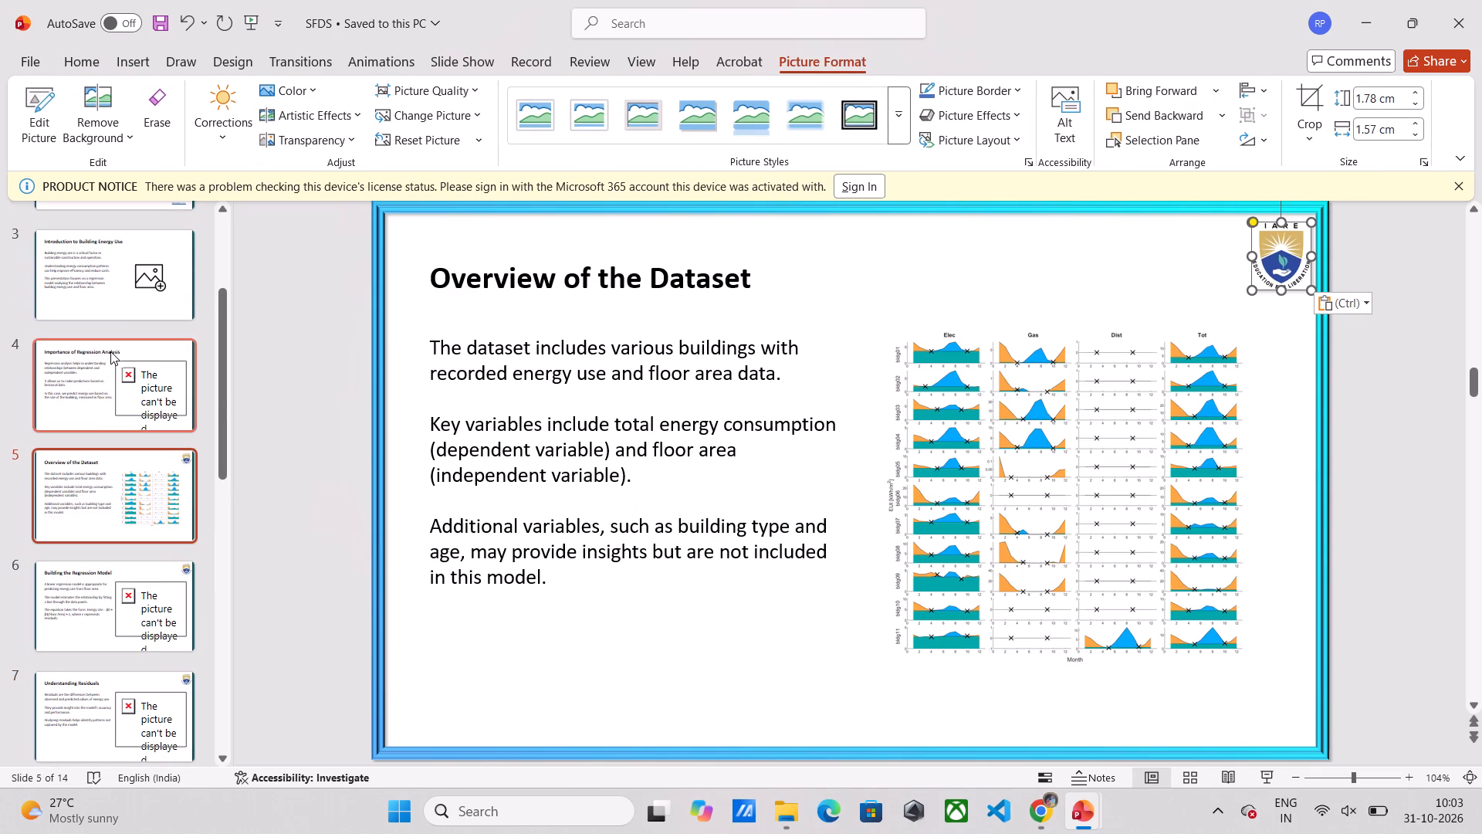
left_click(109, 379)
key("ctrl+v")
Paste the IARE logo onto slide 3, Introduction to Building Energy Use, and slide 2, the regression model title slide.
scroll(109, 379, "up", 2)
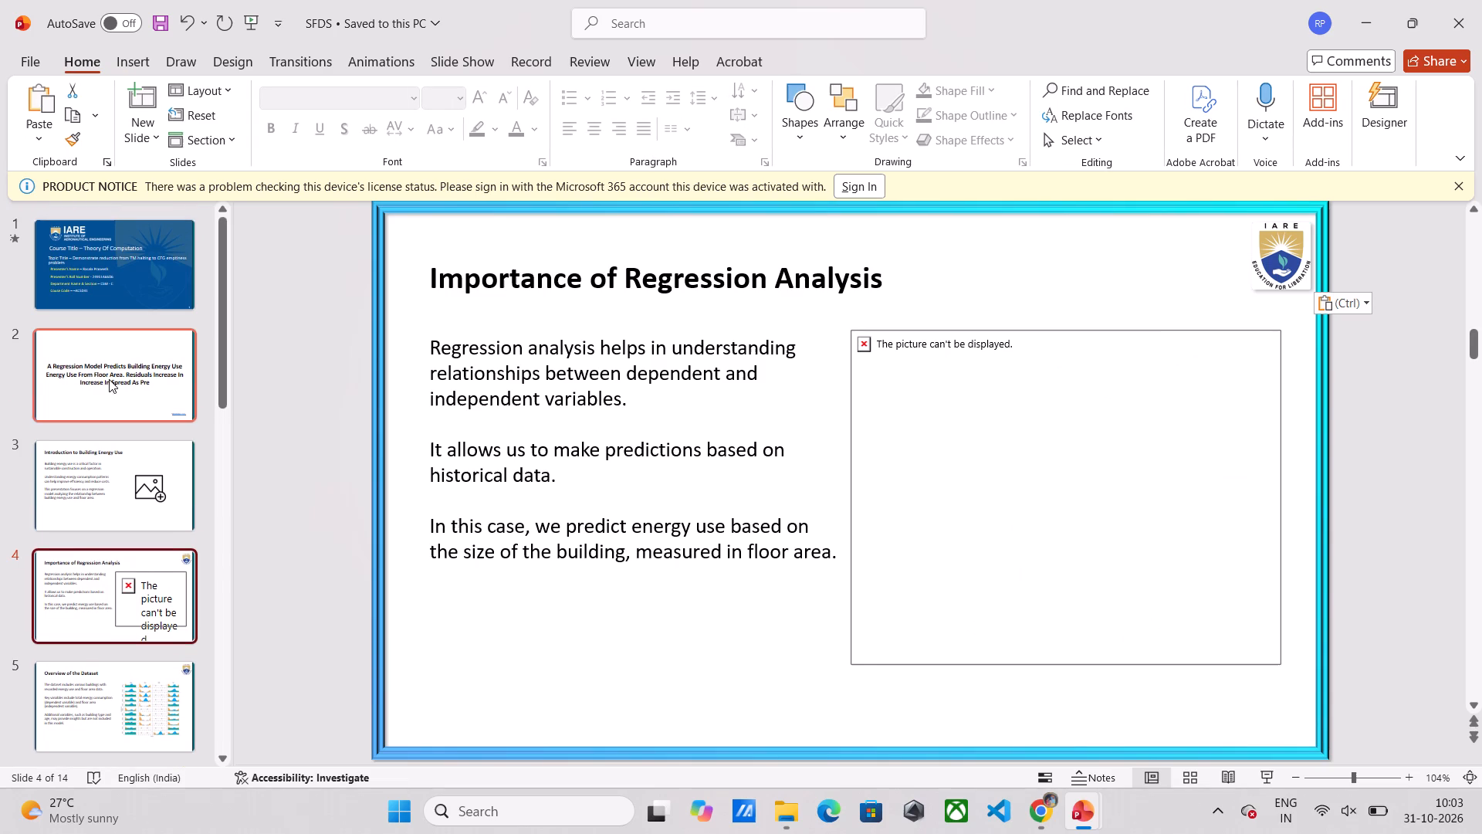
left_click(115, 523)
key("ctrl+v")
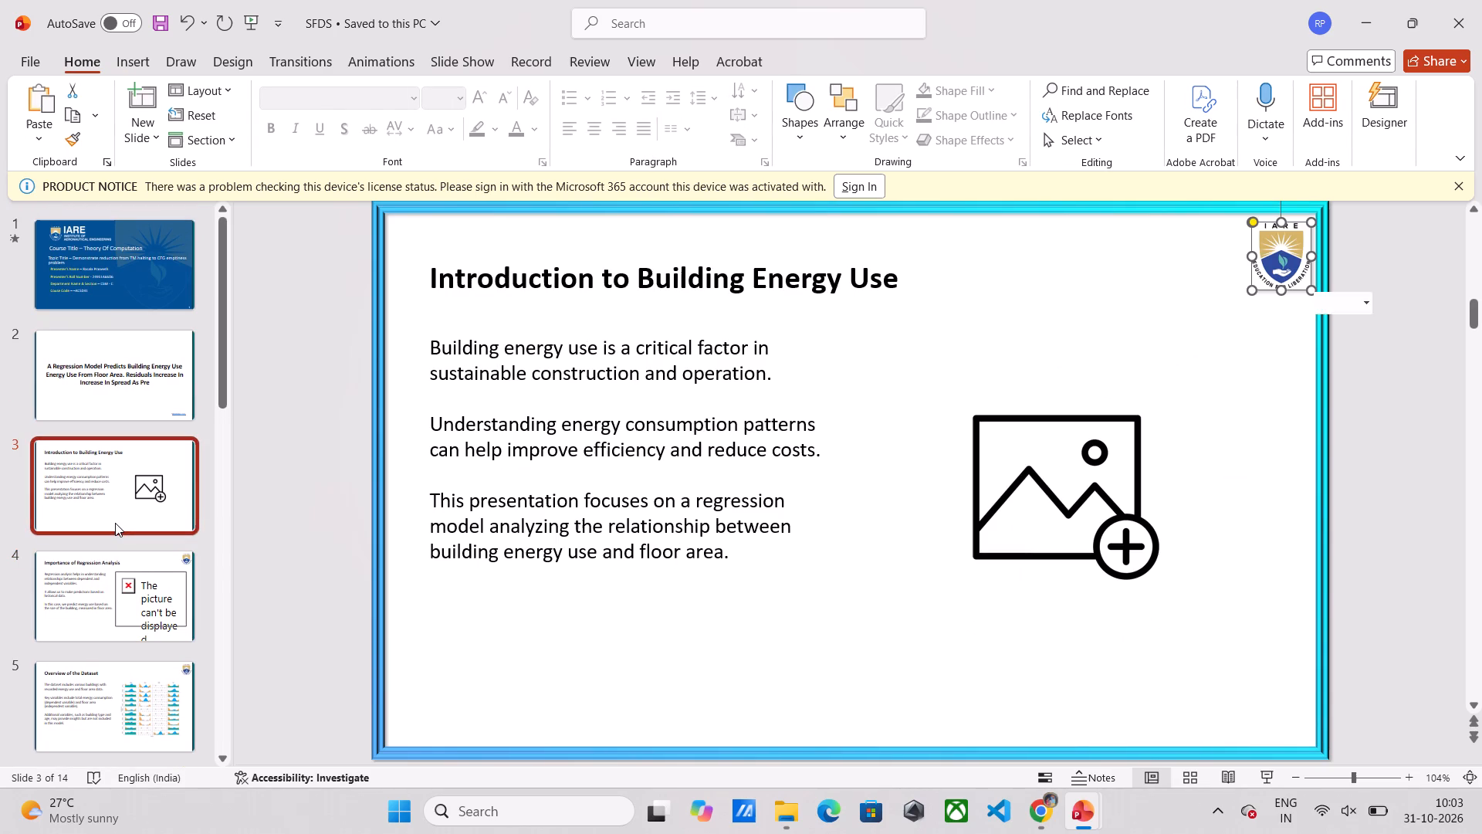
left_click(127, 366)
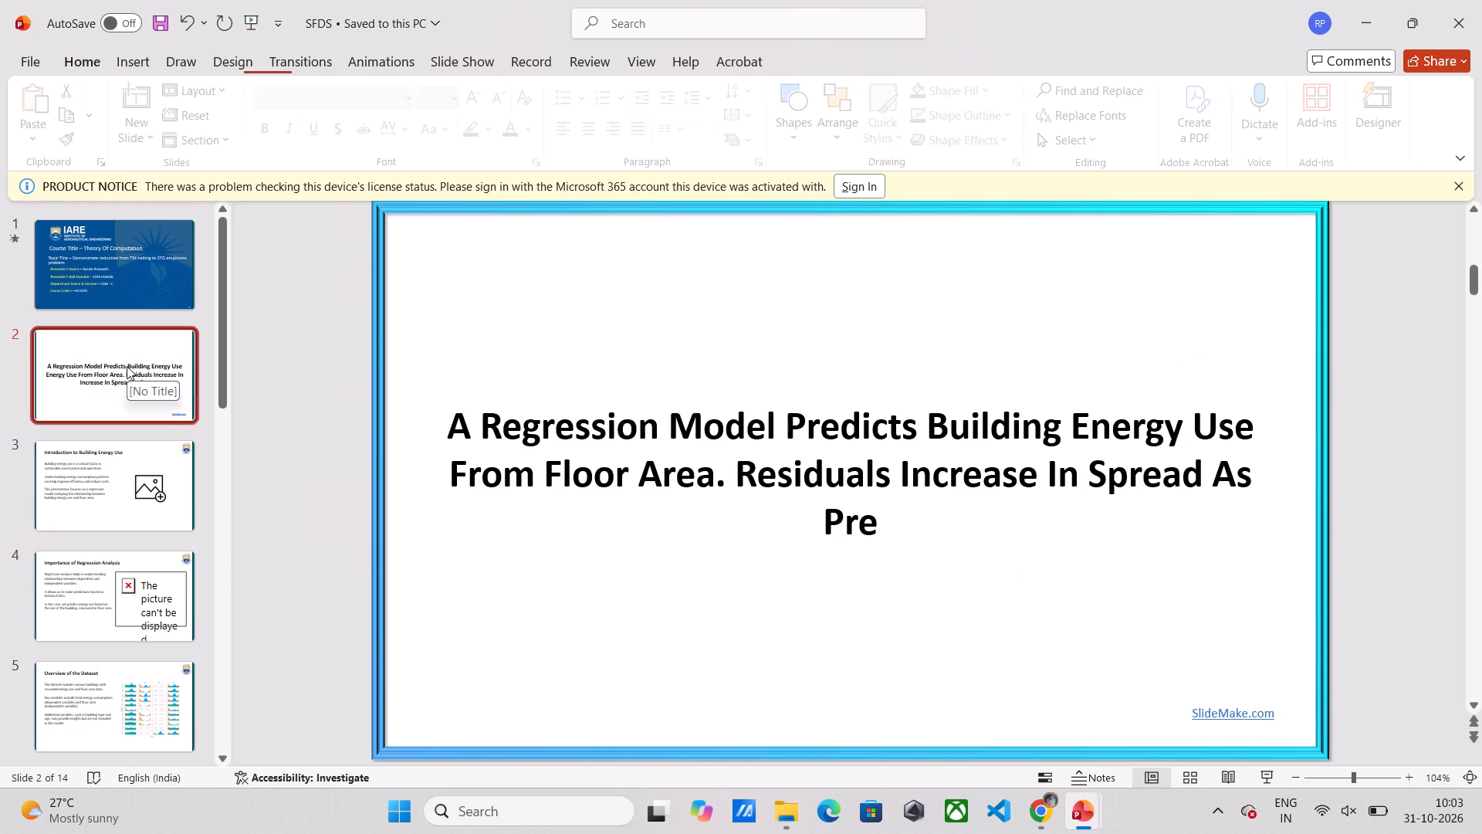
key("ctrl+v")
left_click(690, 595)
Close the TOC presentation.
key("alt+Tab")
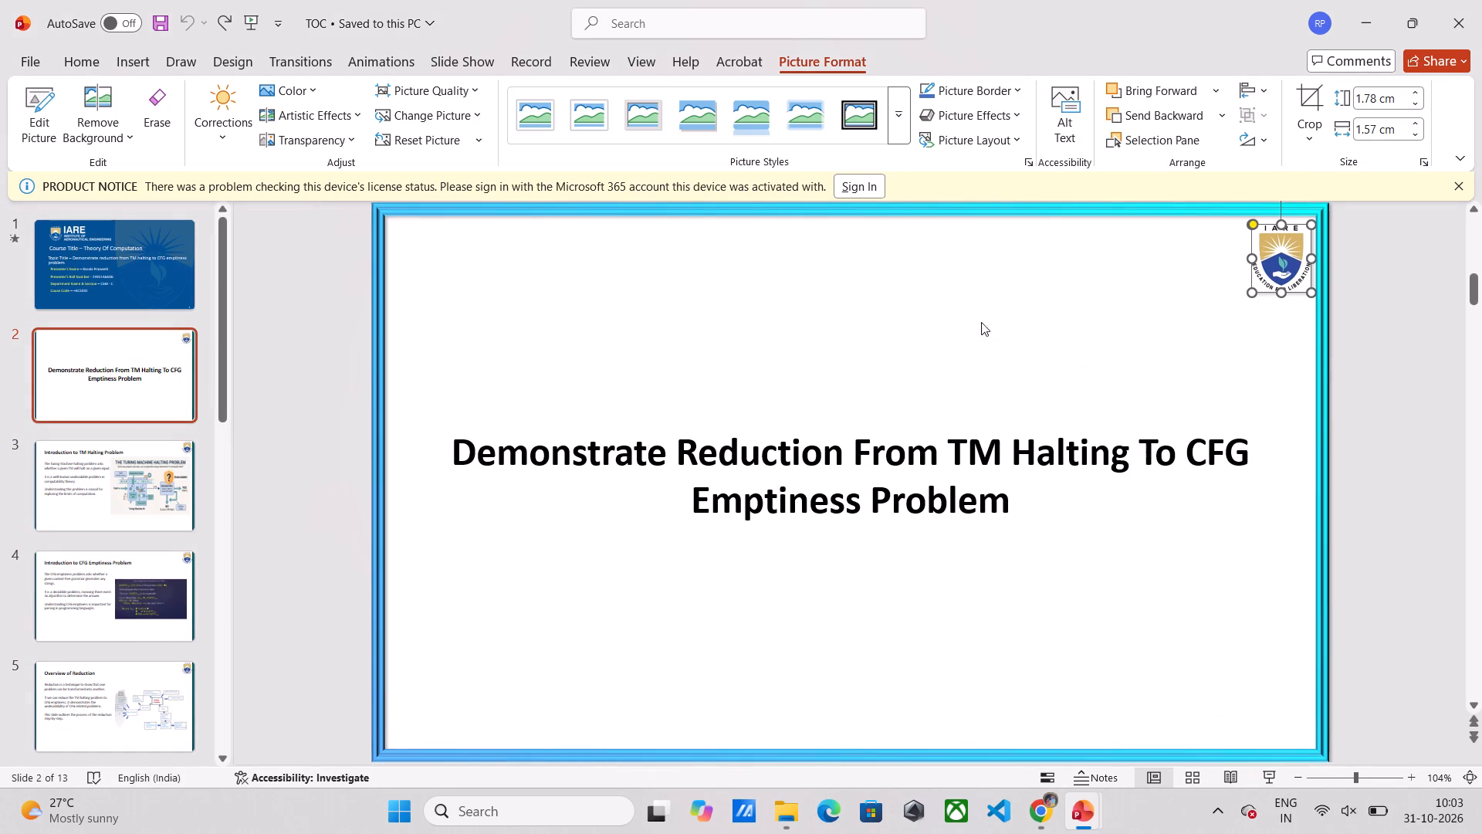
left_click(1463, 5)
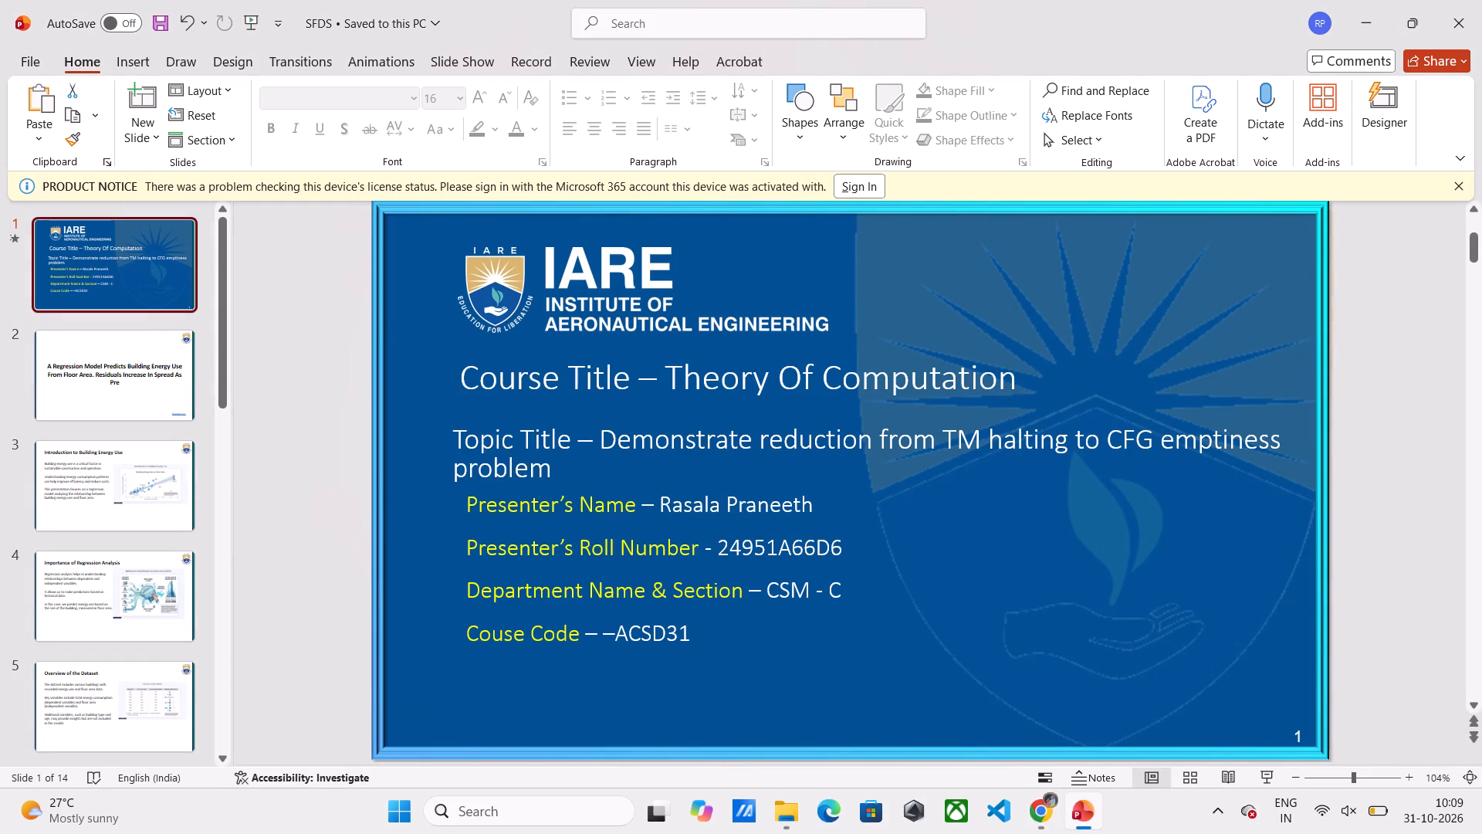
left_click_drag(552, 479, 594, 445)
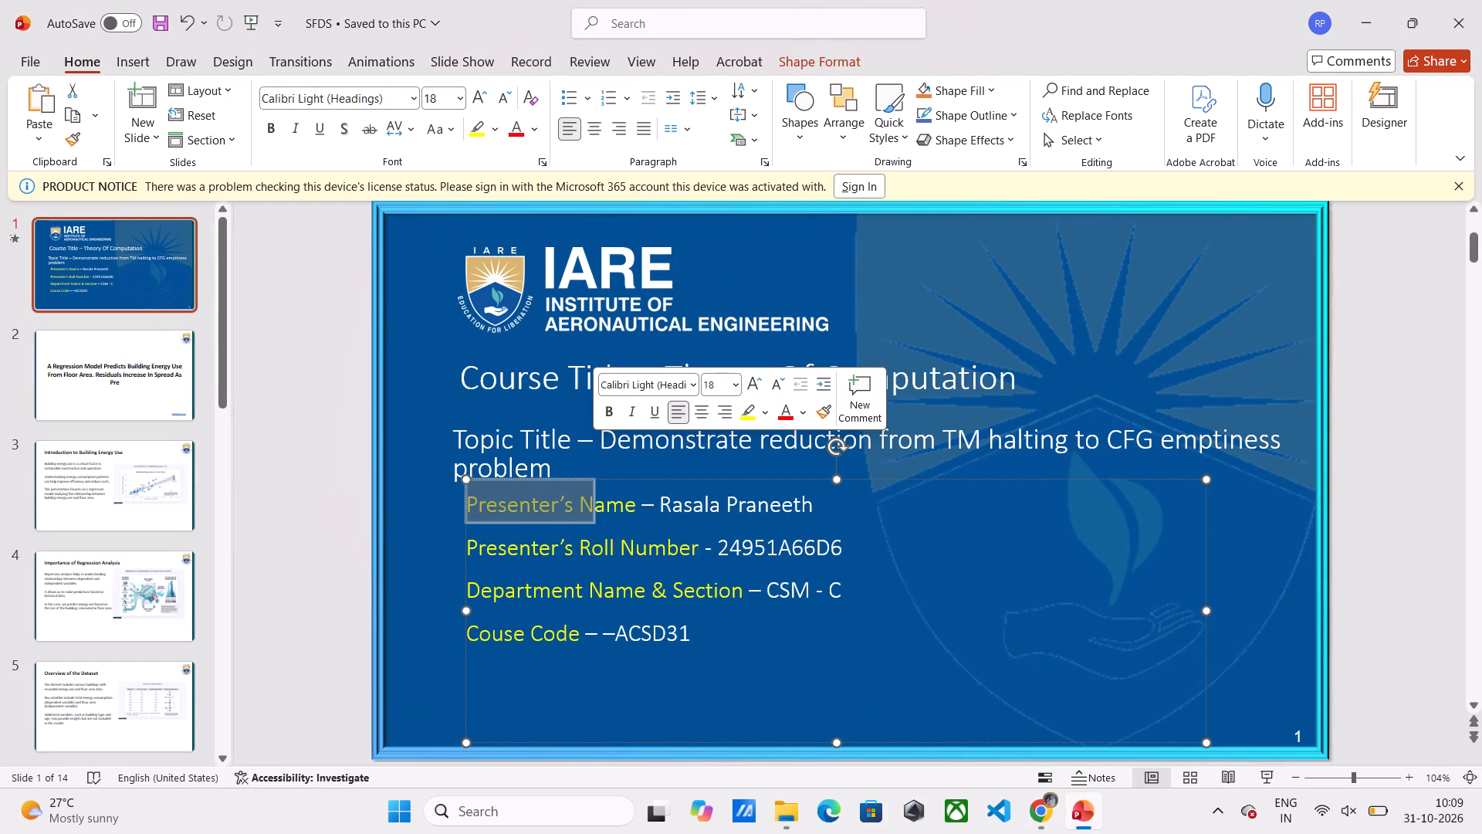
left_click_drag(756, 444, 790, 460)
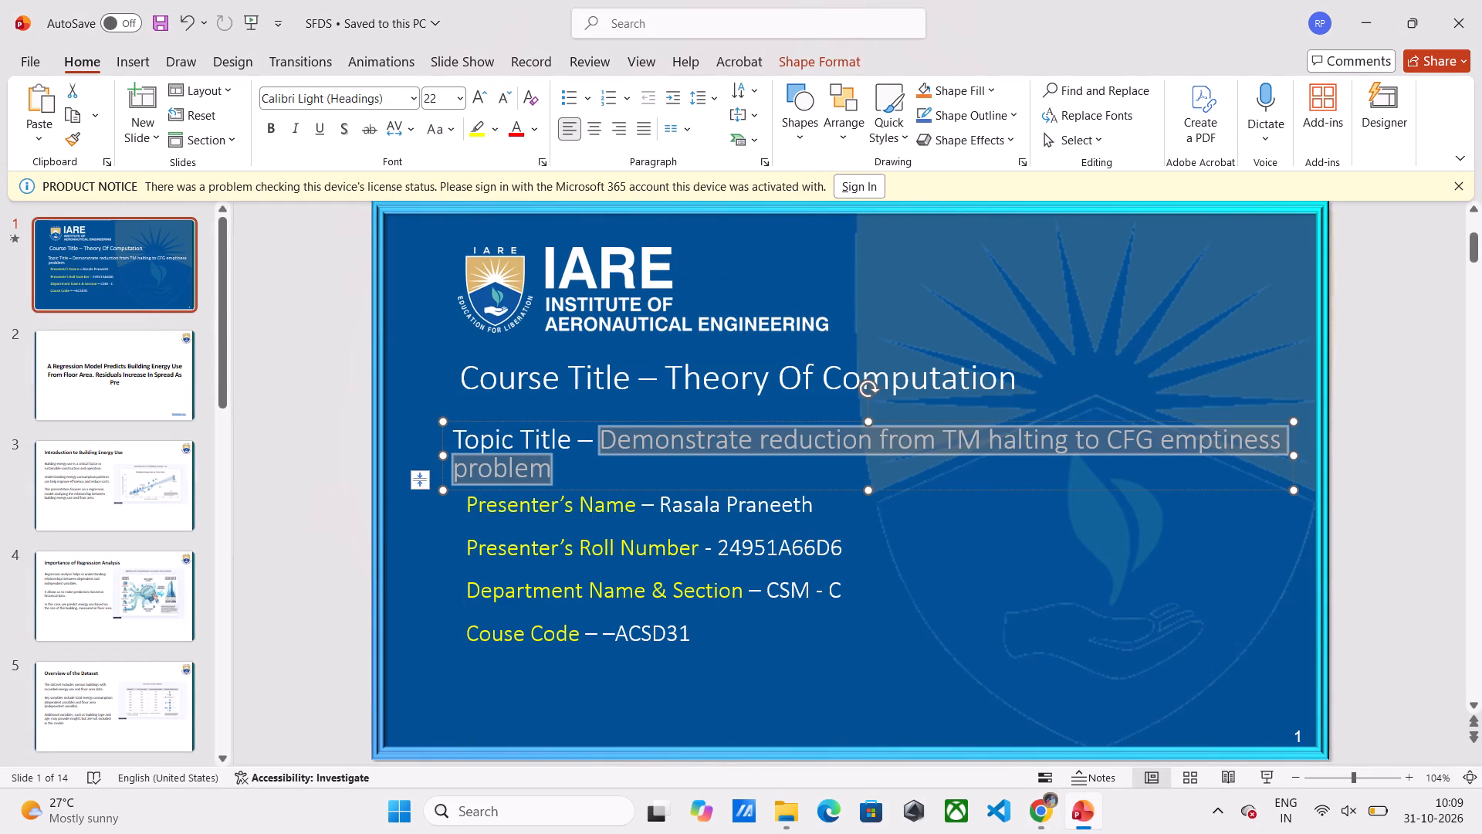
left_click_drag(790, 460, 713, 436)
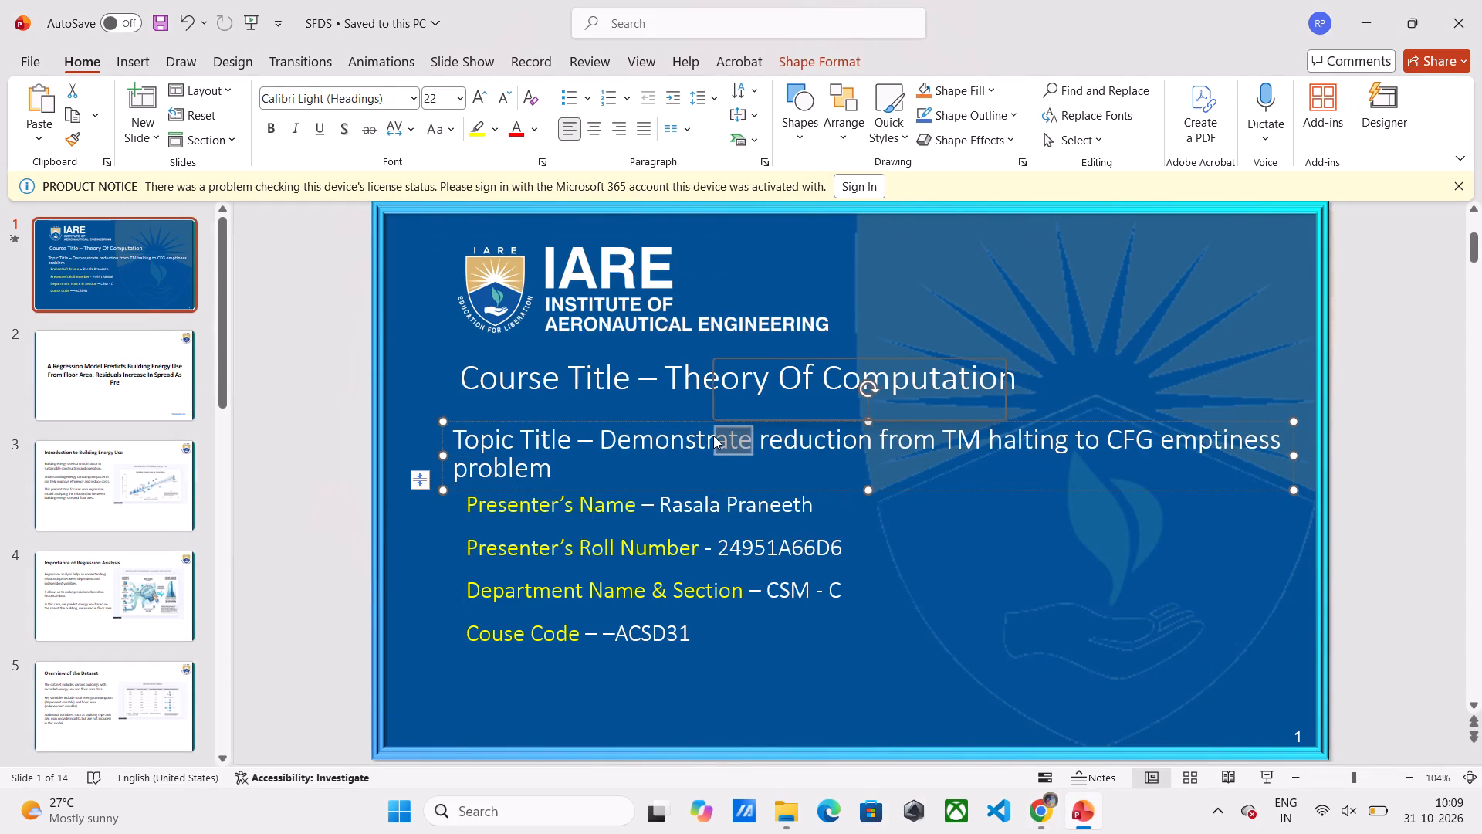
left_click(713, 436)
left_click_drag(760, 436, 764, 455)
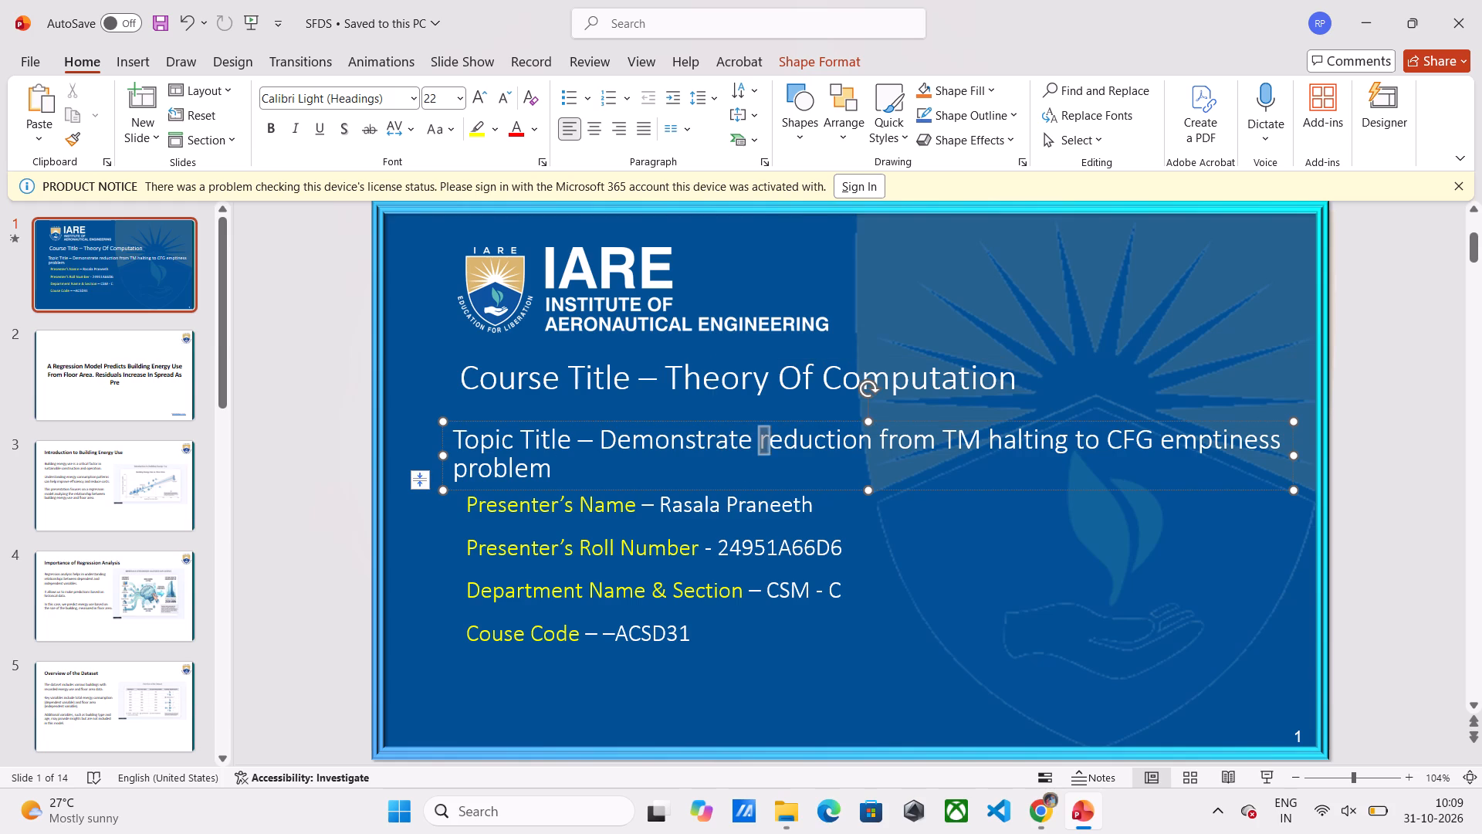
left_click_drag(764, 455, 741, 464)
key("BackSpace")
key("BackSpace")
key("BackSpace")
key("BackSpace")
key("BackSpace")
key("BackSpace")
key("BackSpace")
key("BackSpace")
key("BackSpace")
key("BackSpace")
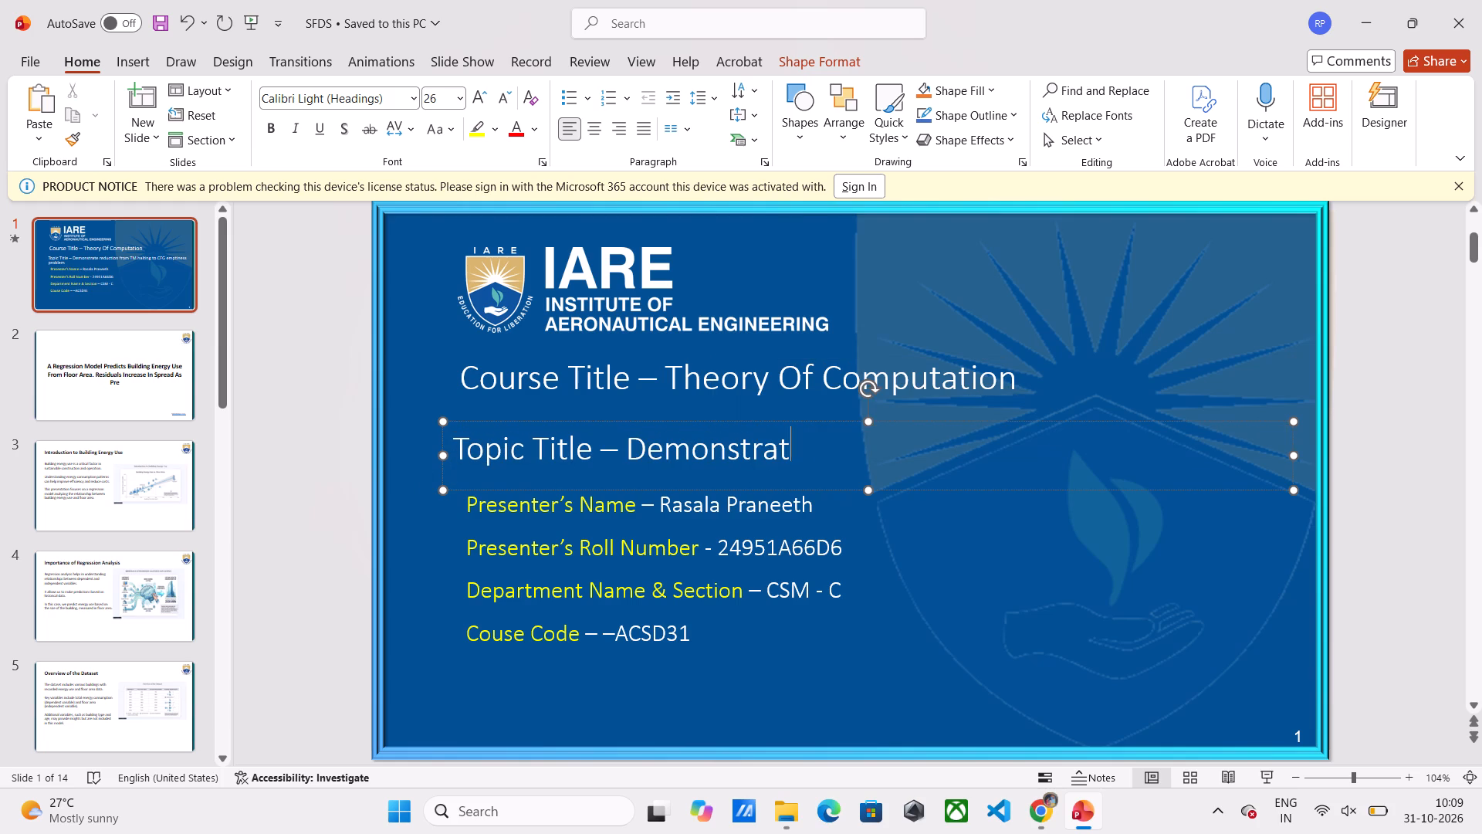
key("BackSpace")
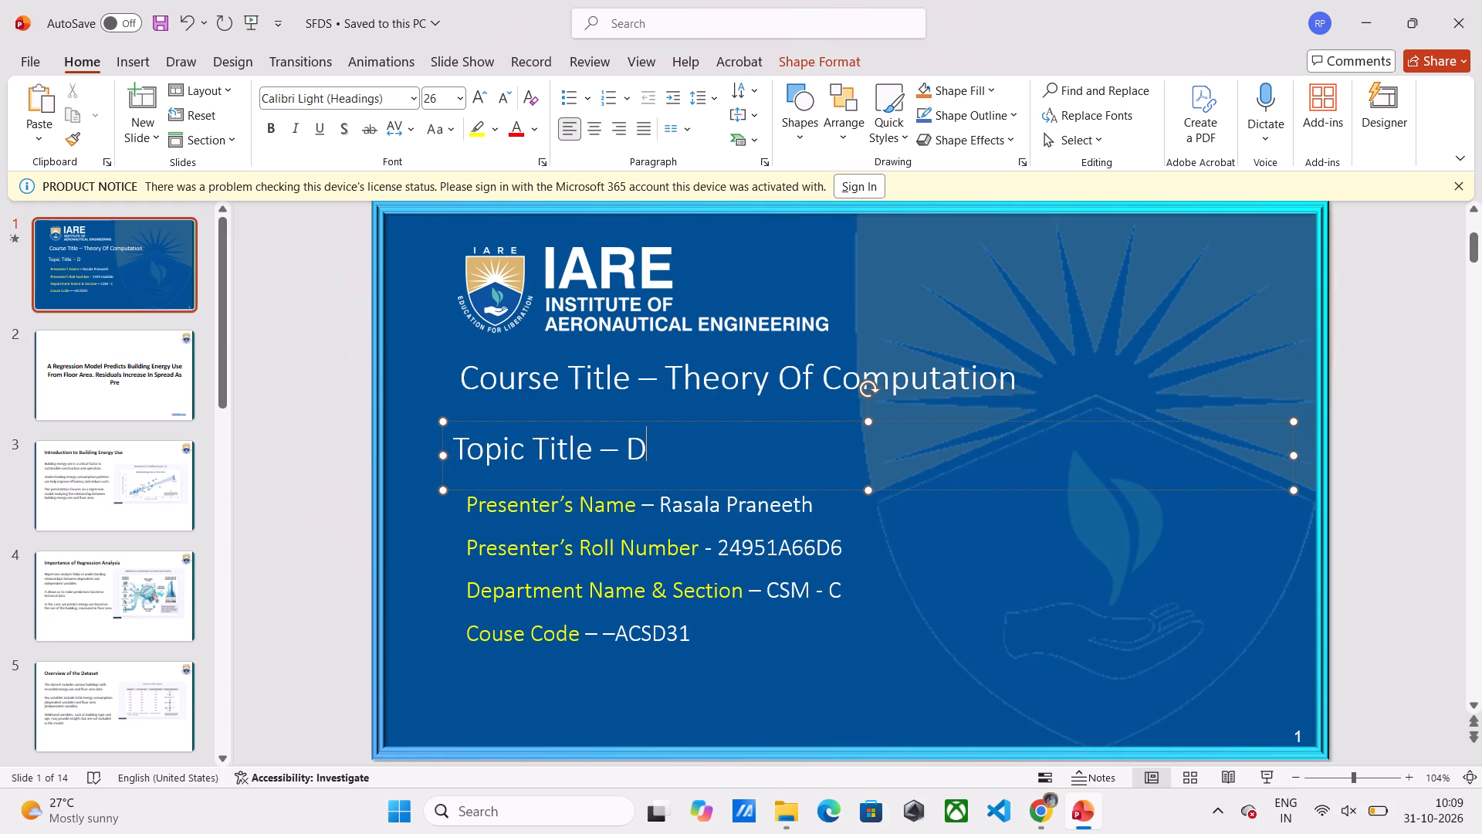
key("ctrl+v")
left_click(651, 442)
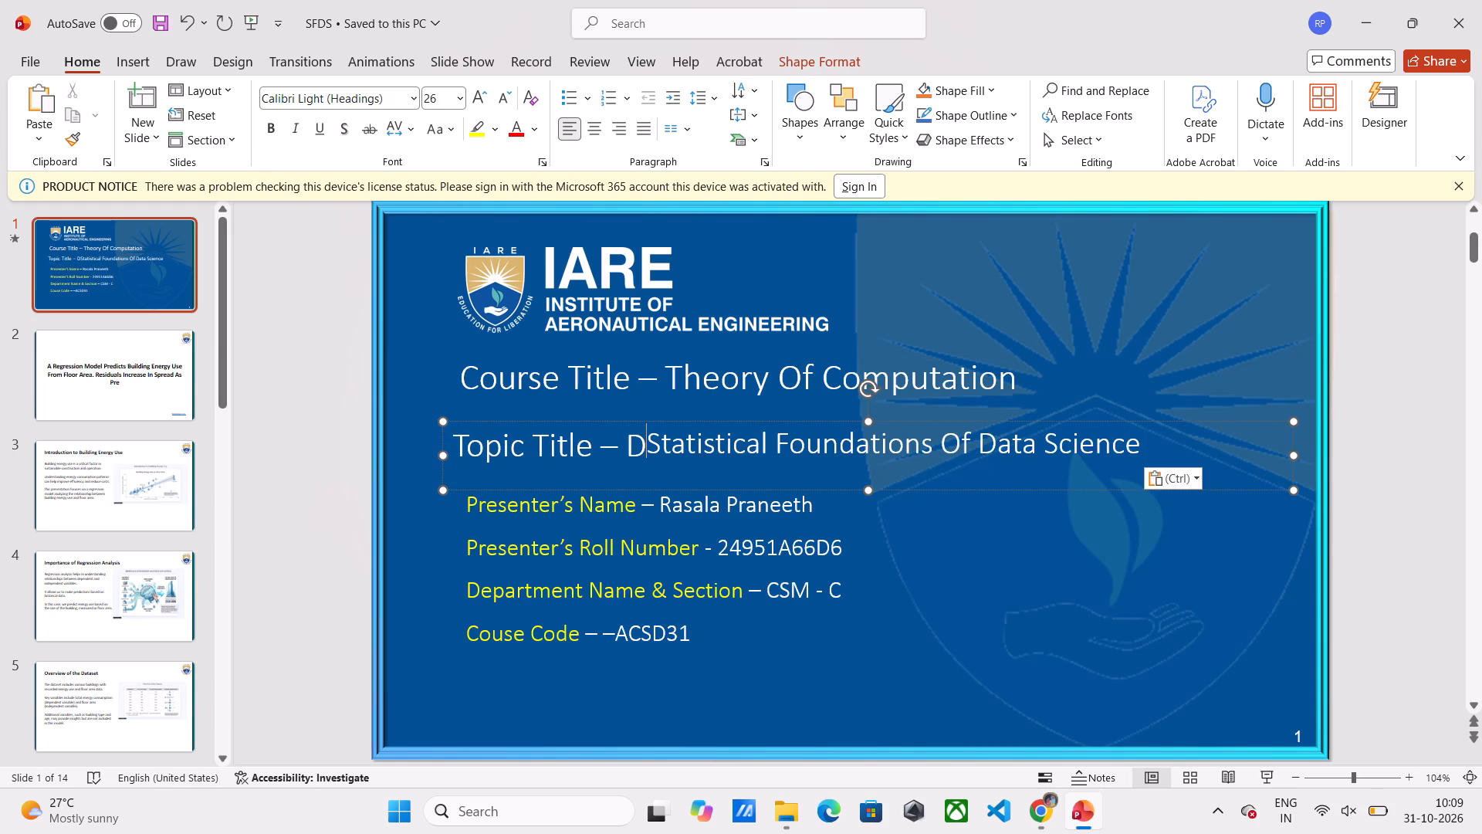
key("BackSpace")
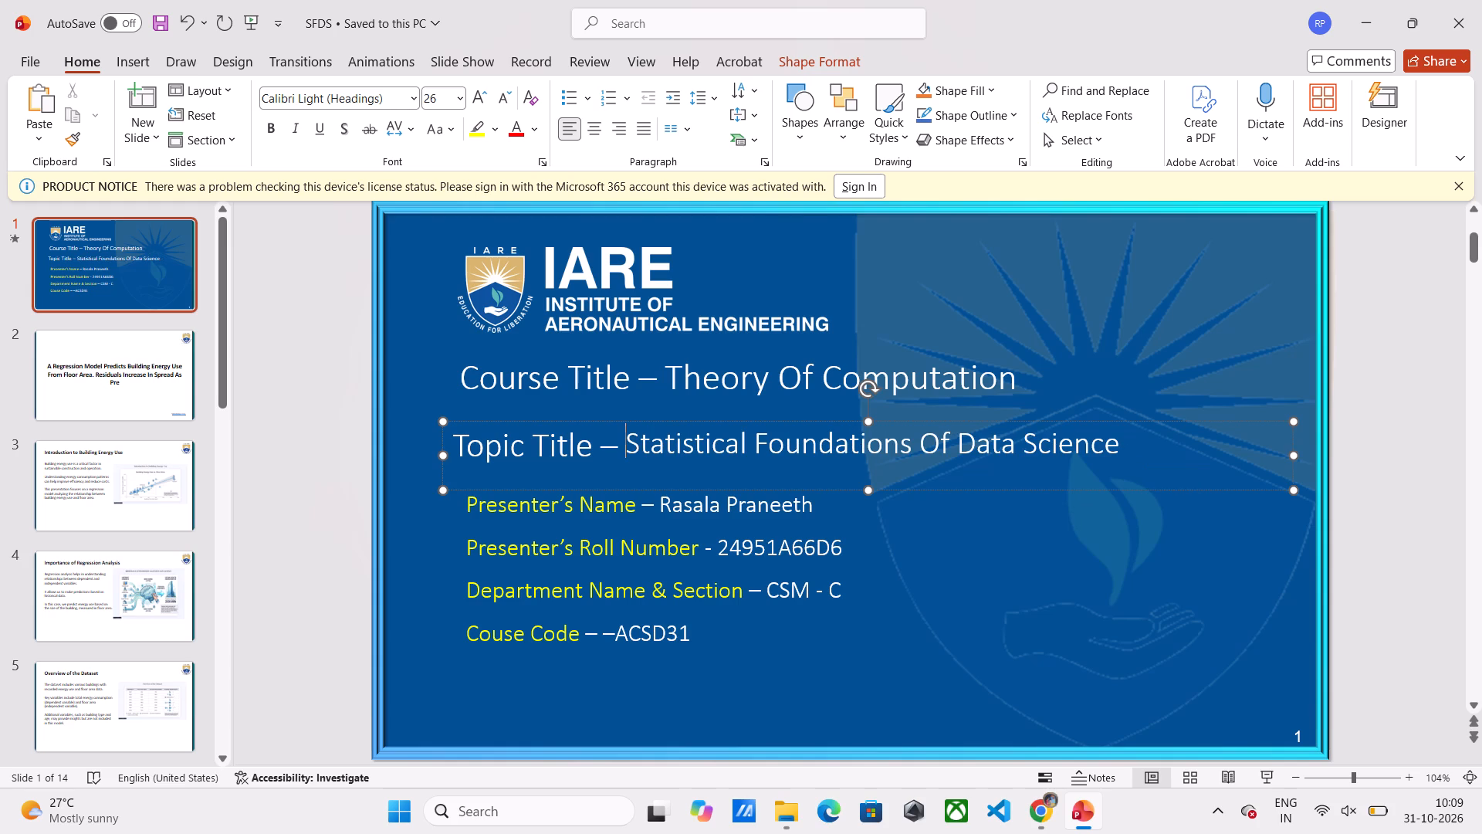
Move "Statistical Foundations Of Data Science" from the Topic Title line to the Course Title line, replacing "Theory Of Computation".
left_click_drag(651, 442, 661, 446)
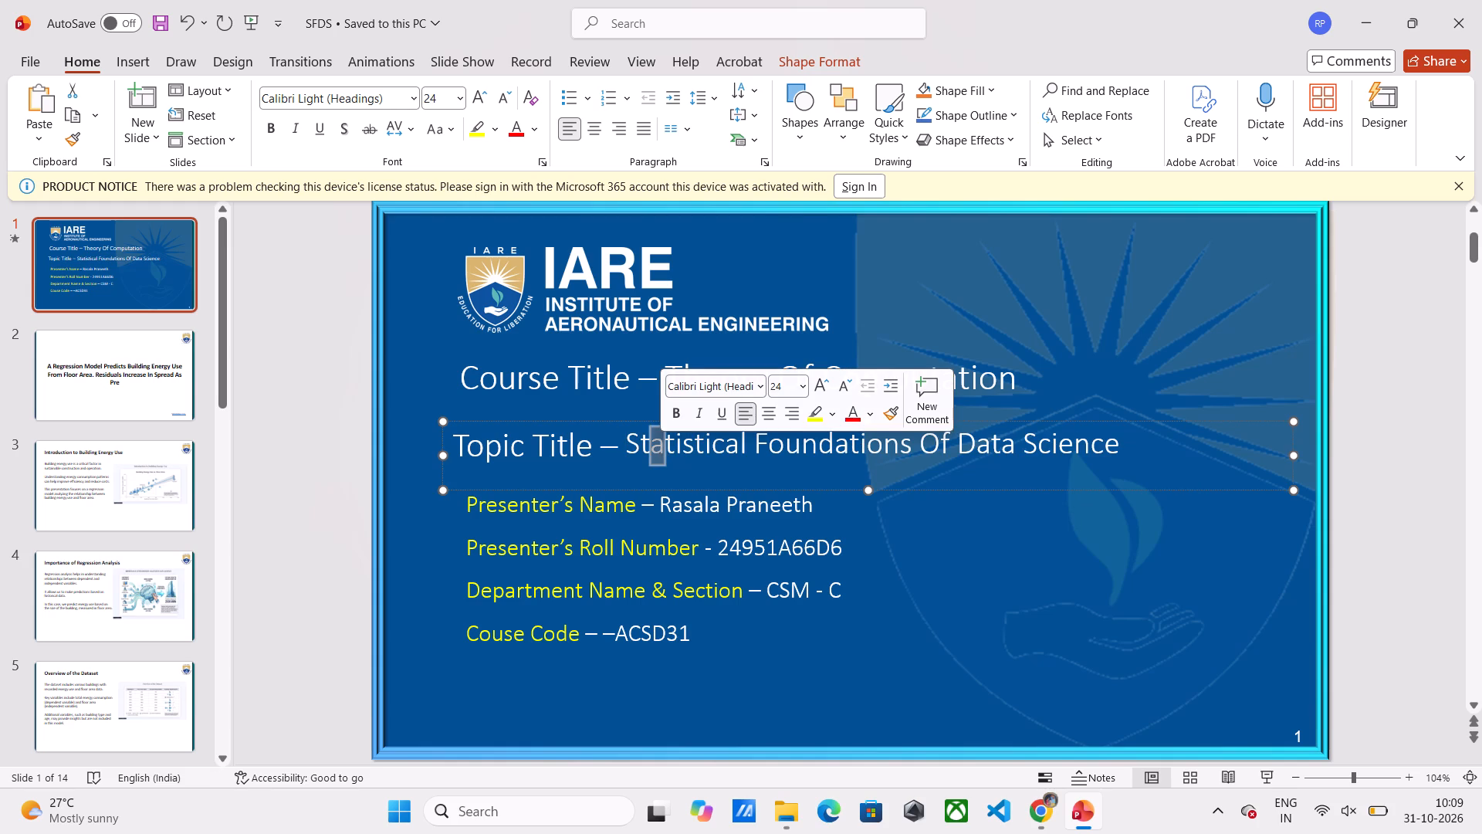
left_click_drag(1119, 451, 691, 460)
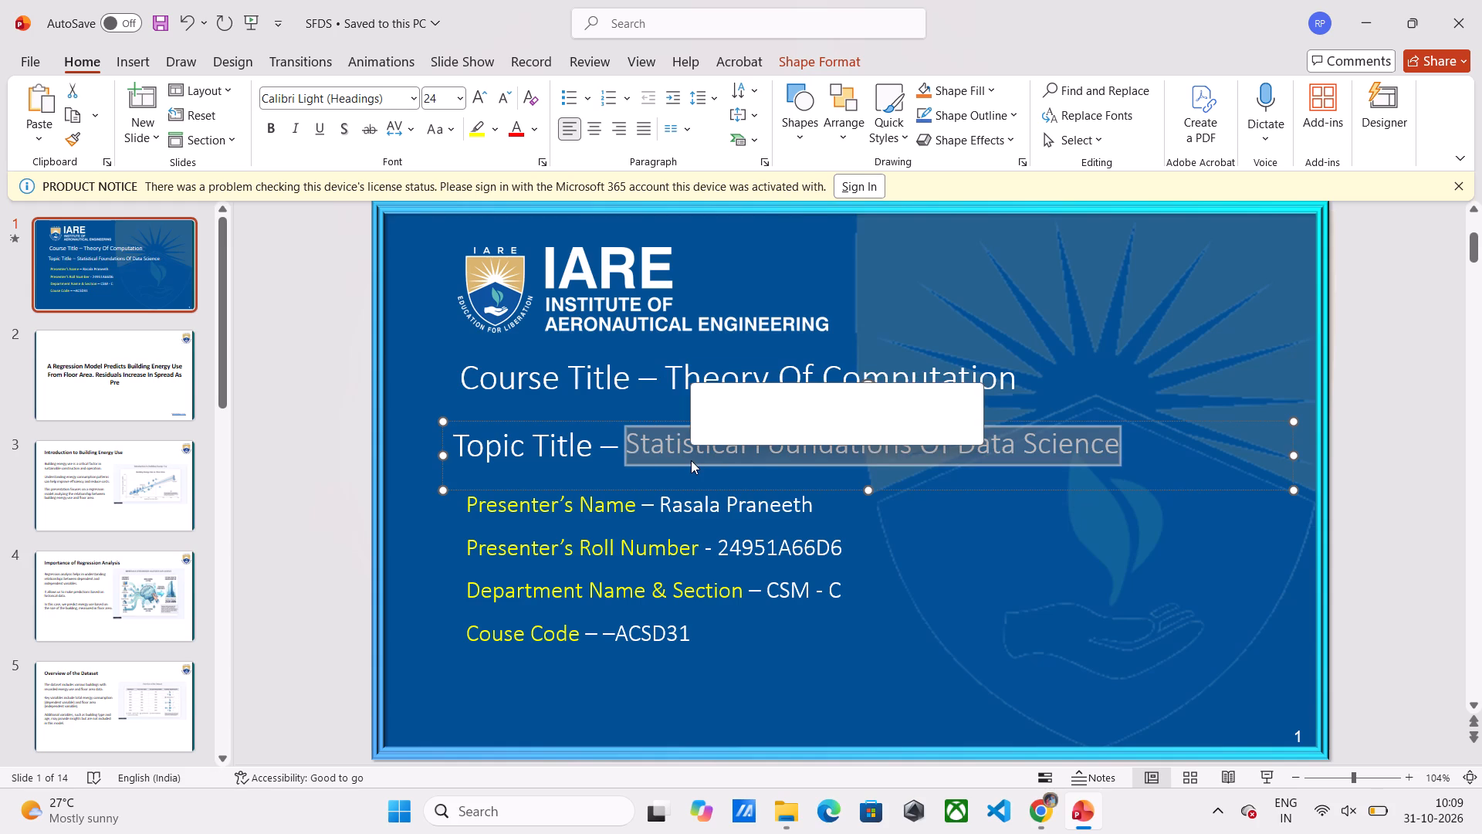
key("ctrl+c")
key("BackSpace")
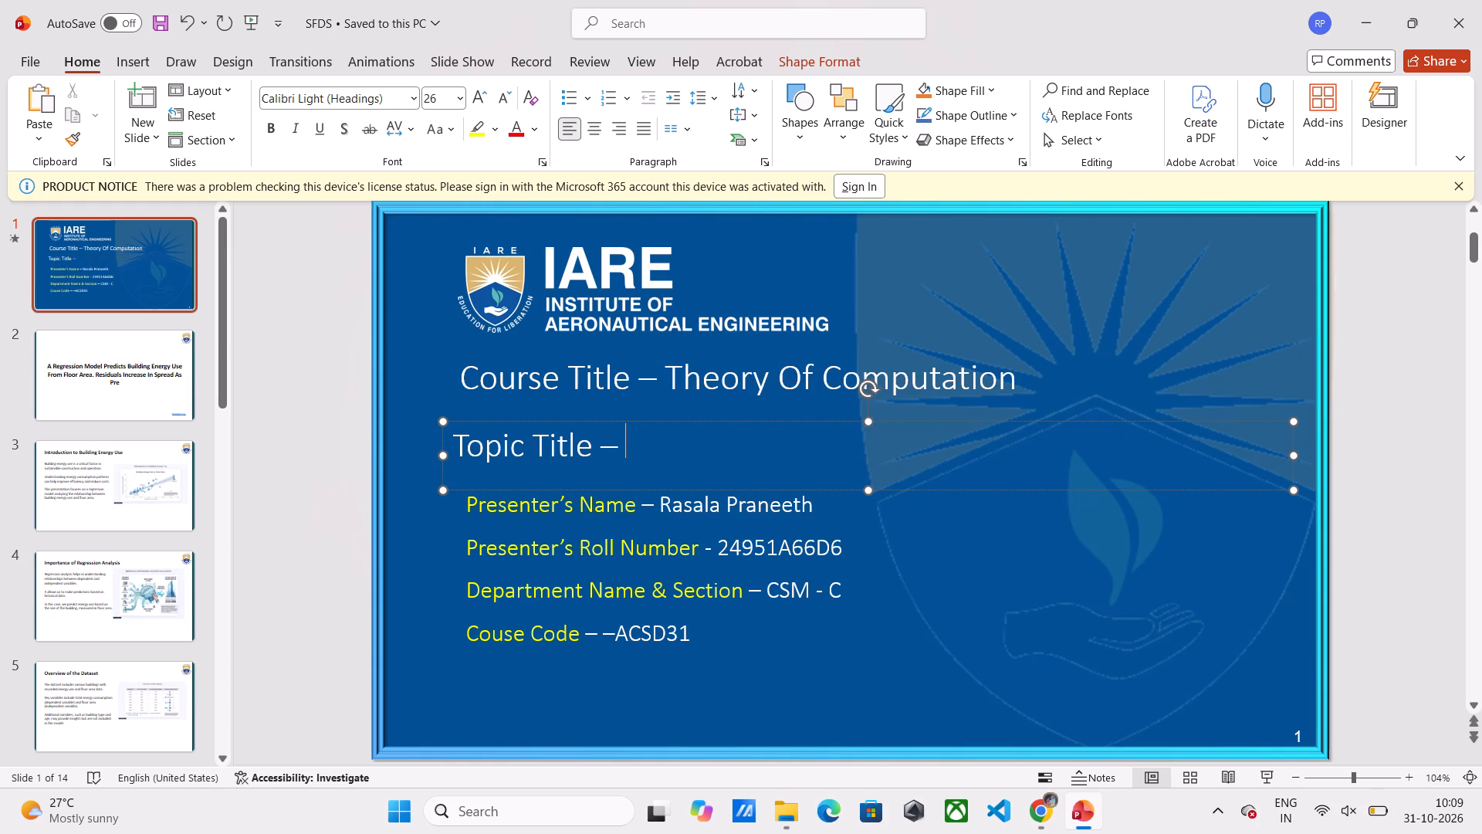
left_click_drag(1019, 383, 796, 392)
key("BackSpace")
key("BackSpace")
key("BackSpace")
key("BackSpace")
key("BackSpace")
key("BackSpace")
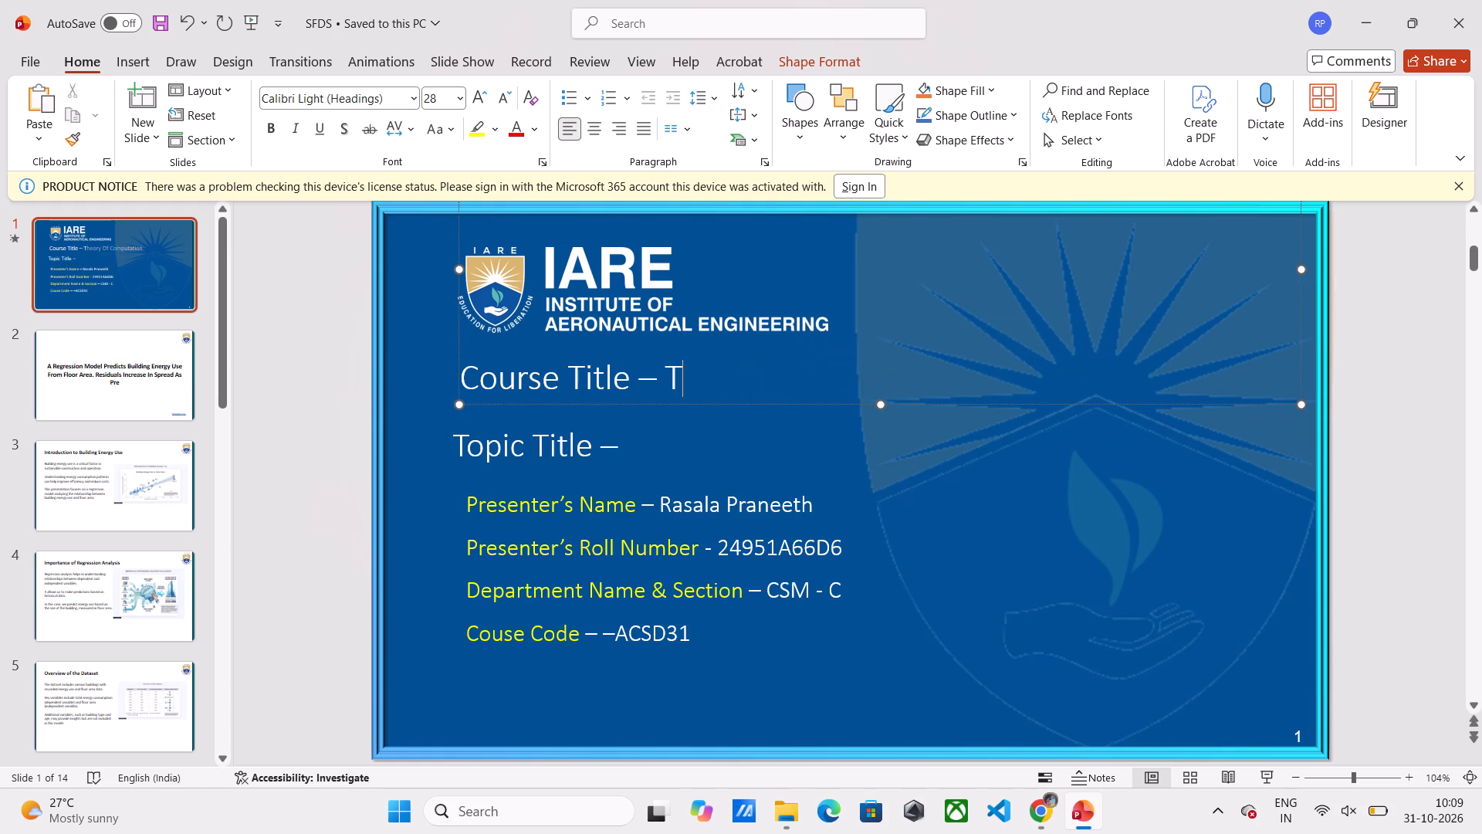
key("ctrl+v")
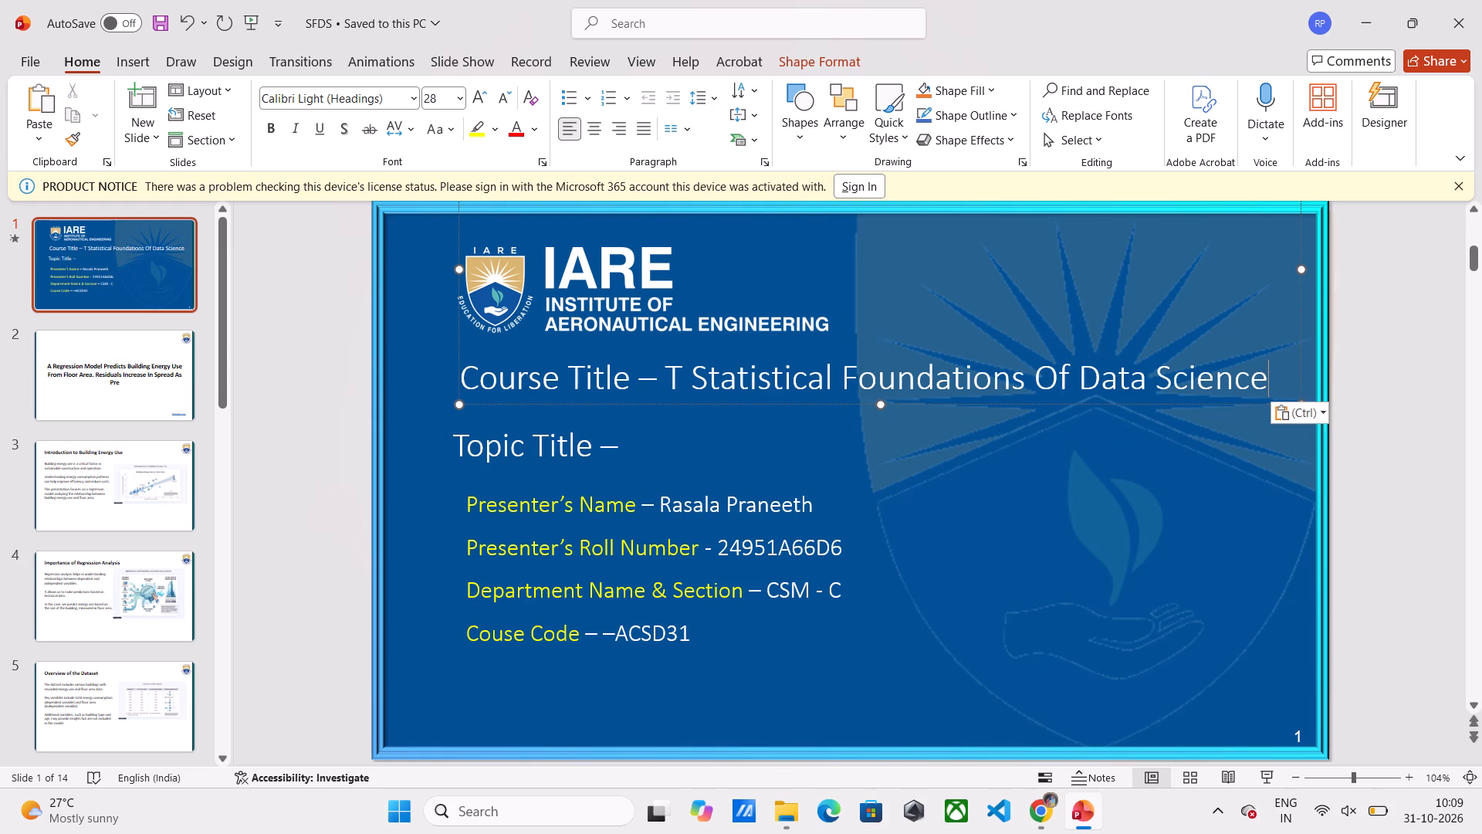
left_click(688, 380)
key("BackSpace")
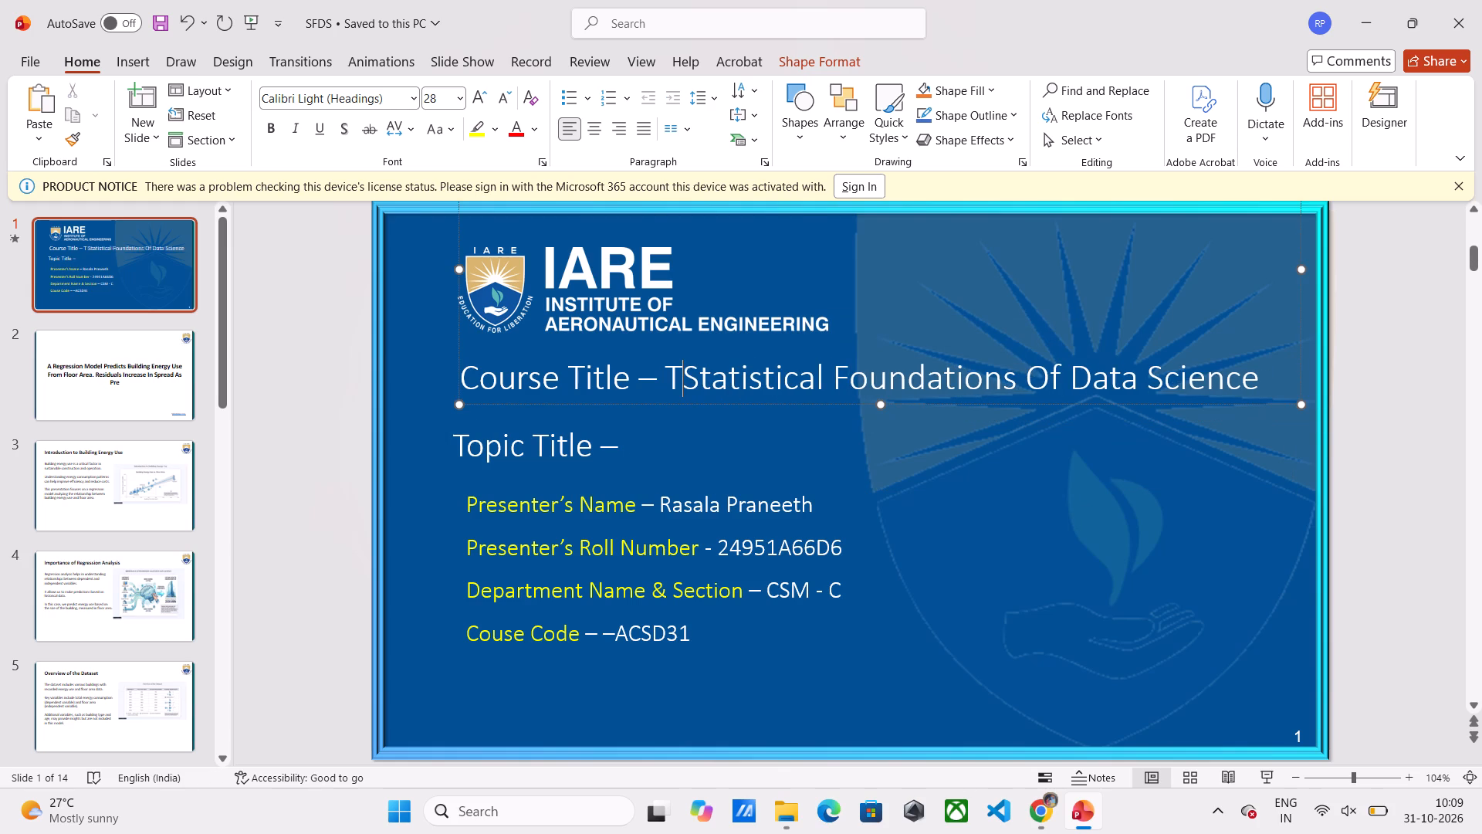
key("BackSpace")
Begin filling the empty Topic Title line by opening slide 2 for its regression model heading.
left_click(683, 447)
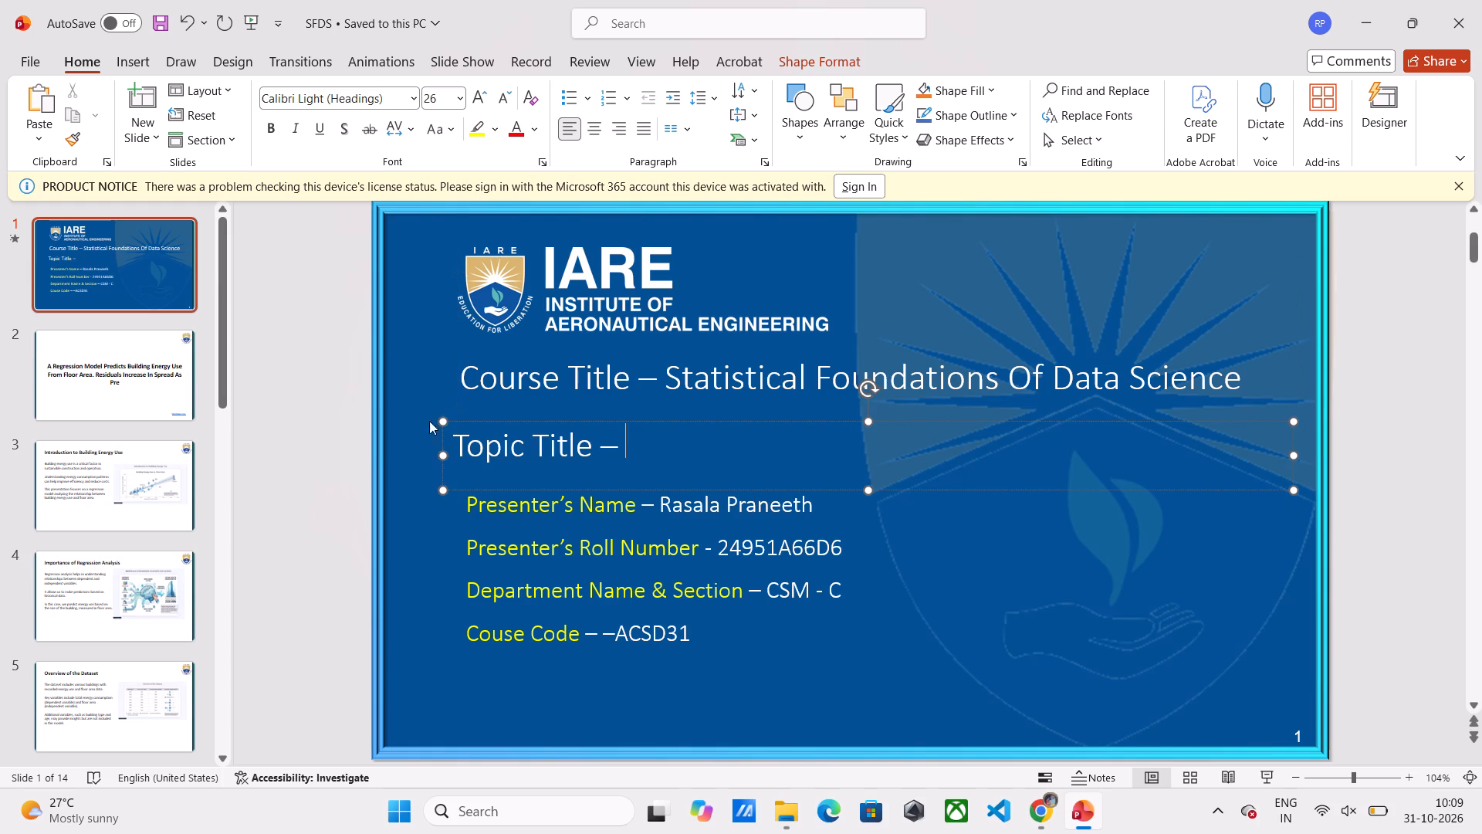
left_click(184, 391)
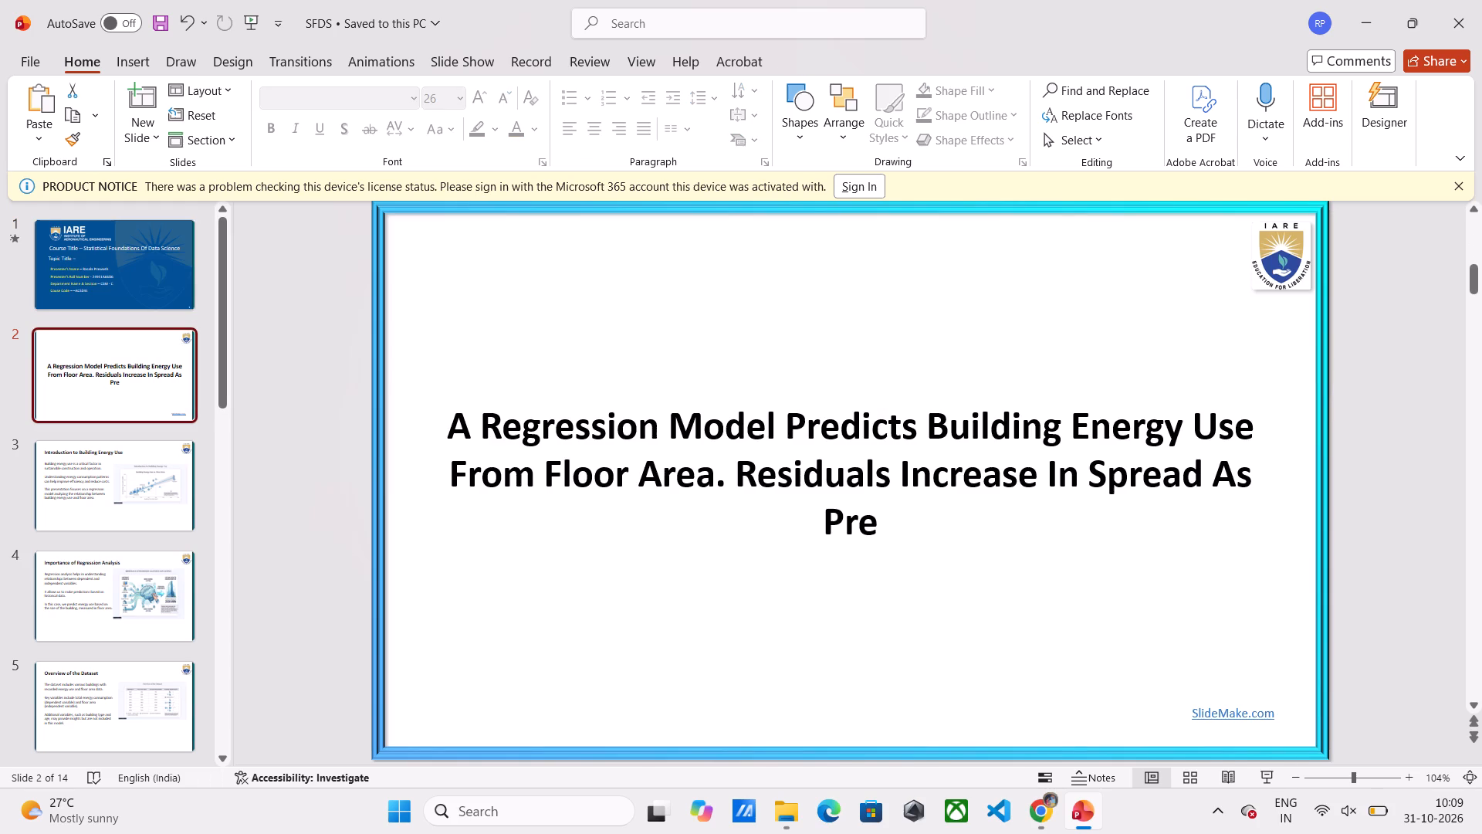
Search Windows for "wa" to find and open the WhatsApp app.
key("alt+Tab")
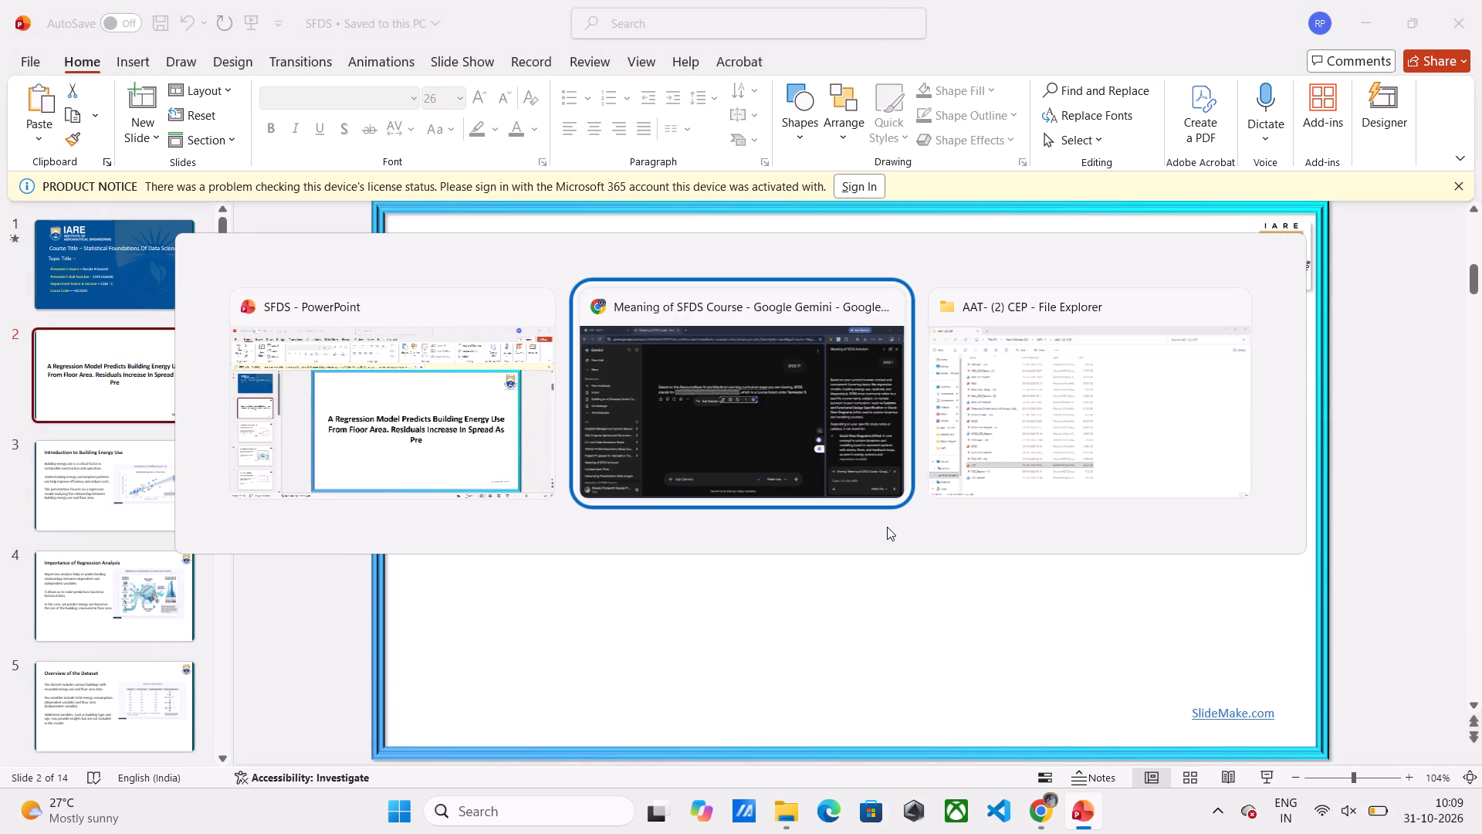
key("alt+Left")
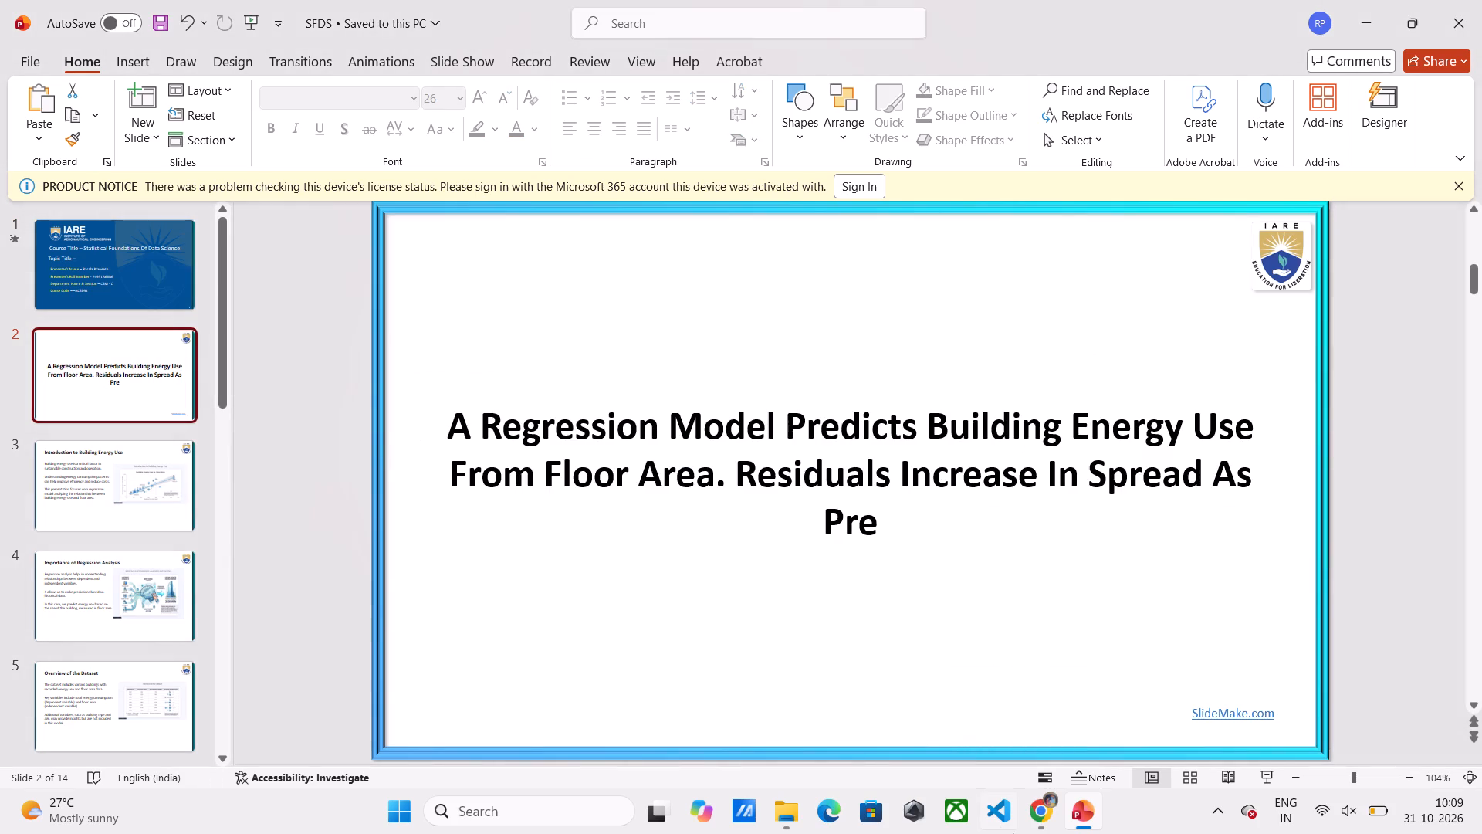
left_click(546, 820)
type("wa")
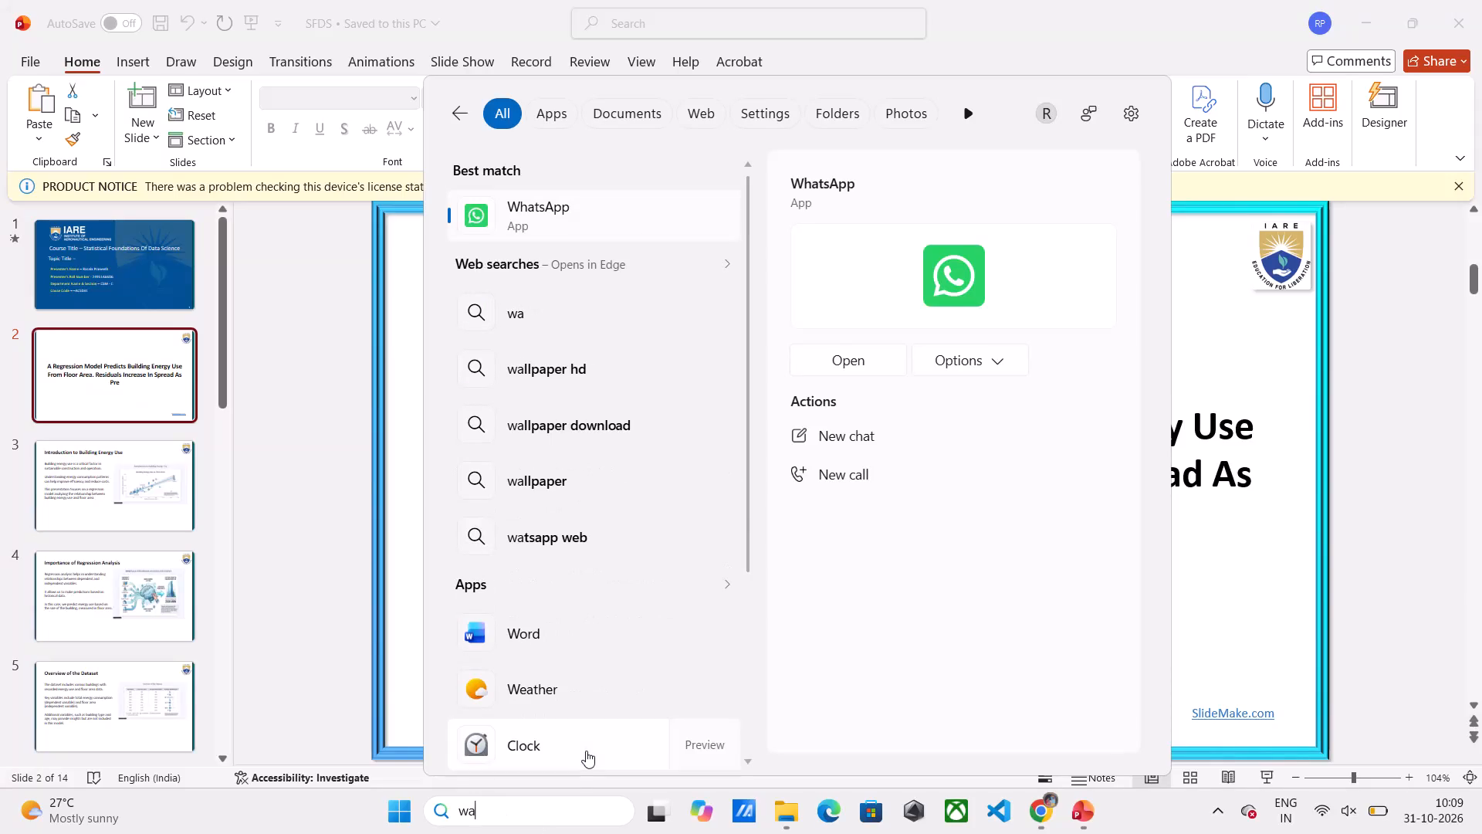
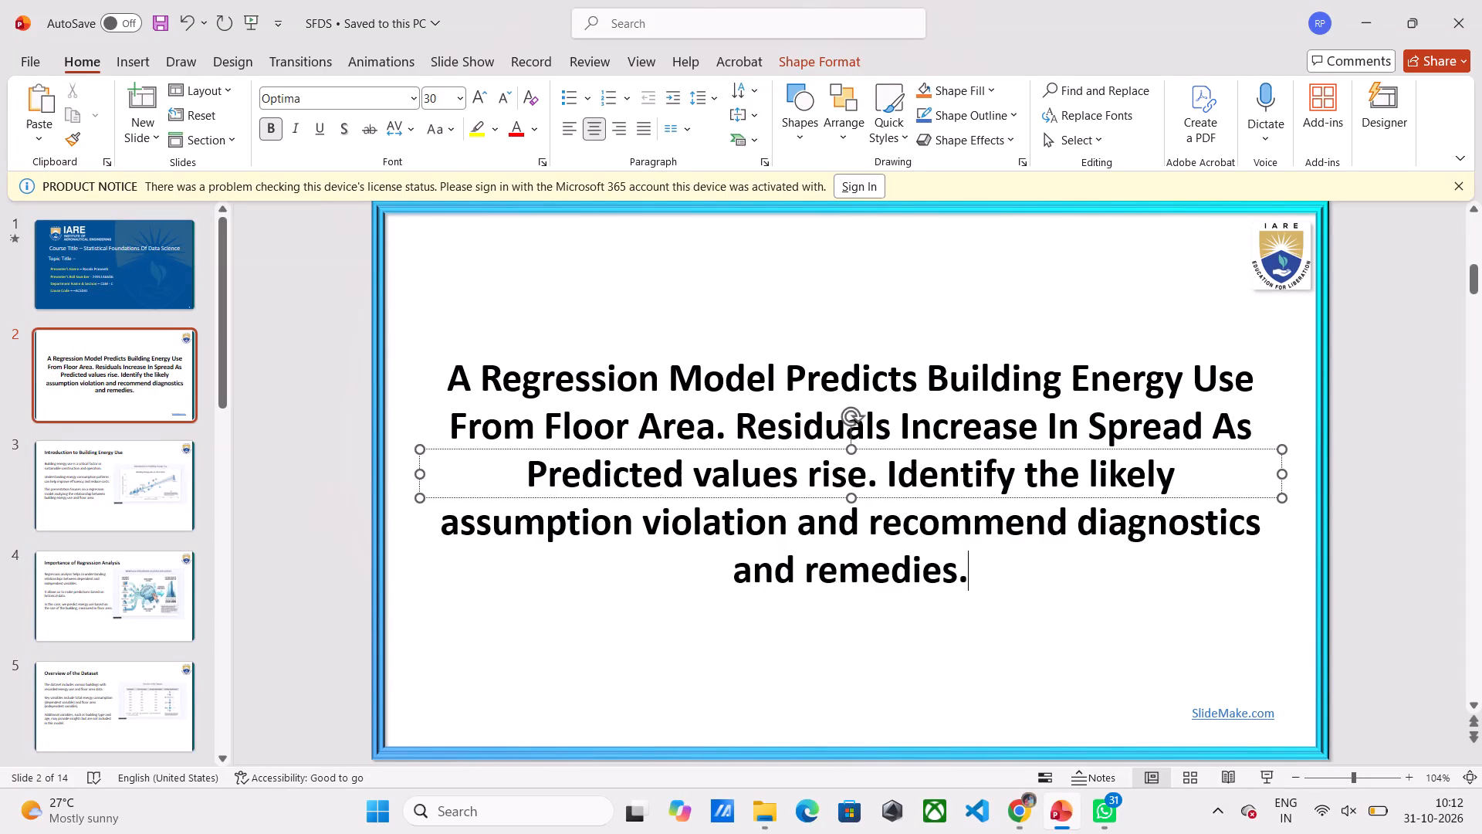
Reduce the font size of slide 2's regression heading, trying 15 and settling on 25.
left_click_drag(971, 575, 459, 376)
left_click(580, 317)
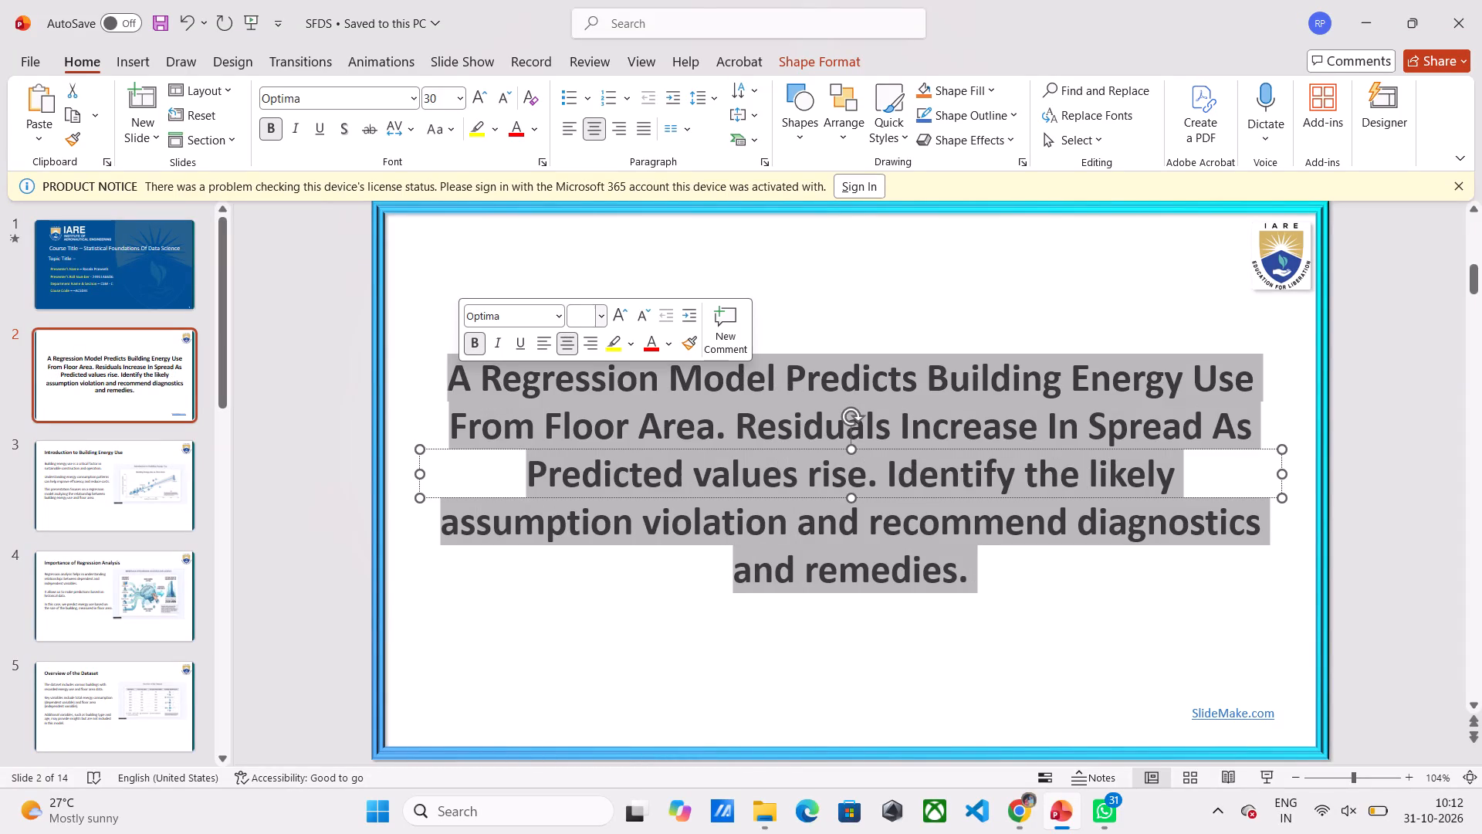
key("BackSpace")
key("1")
key("5")
key("Return")
key("BackSpace")
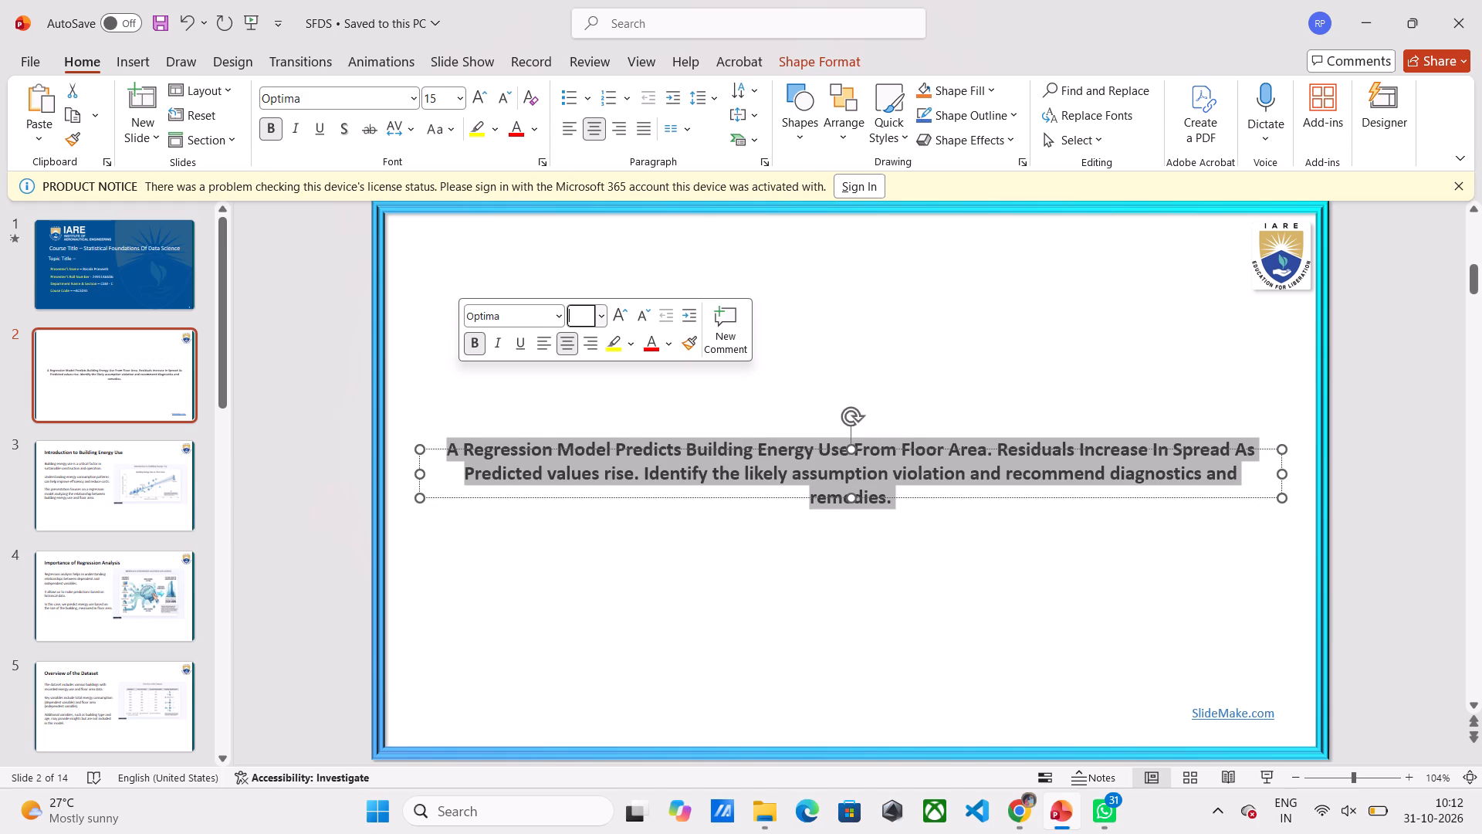
type("25")
key("Return")
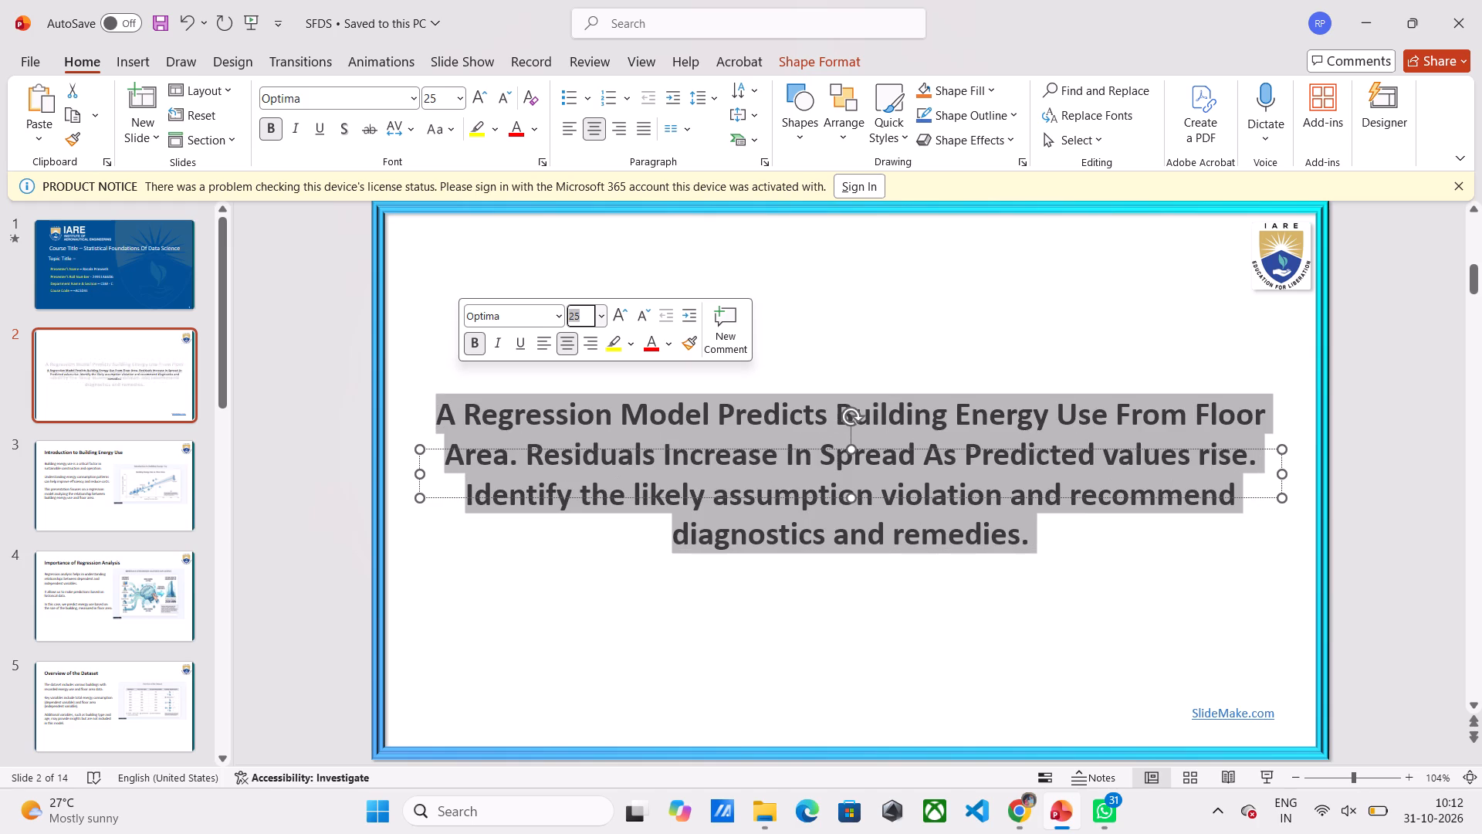
left_click(802, 627)
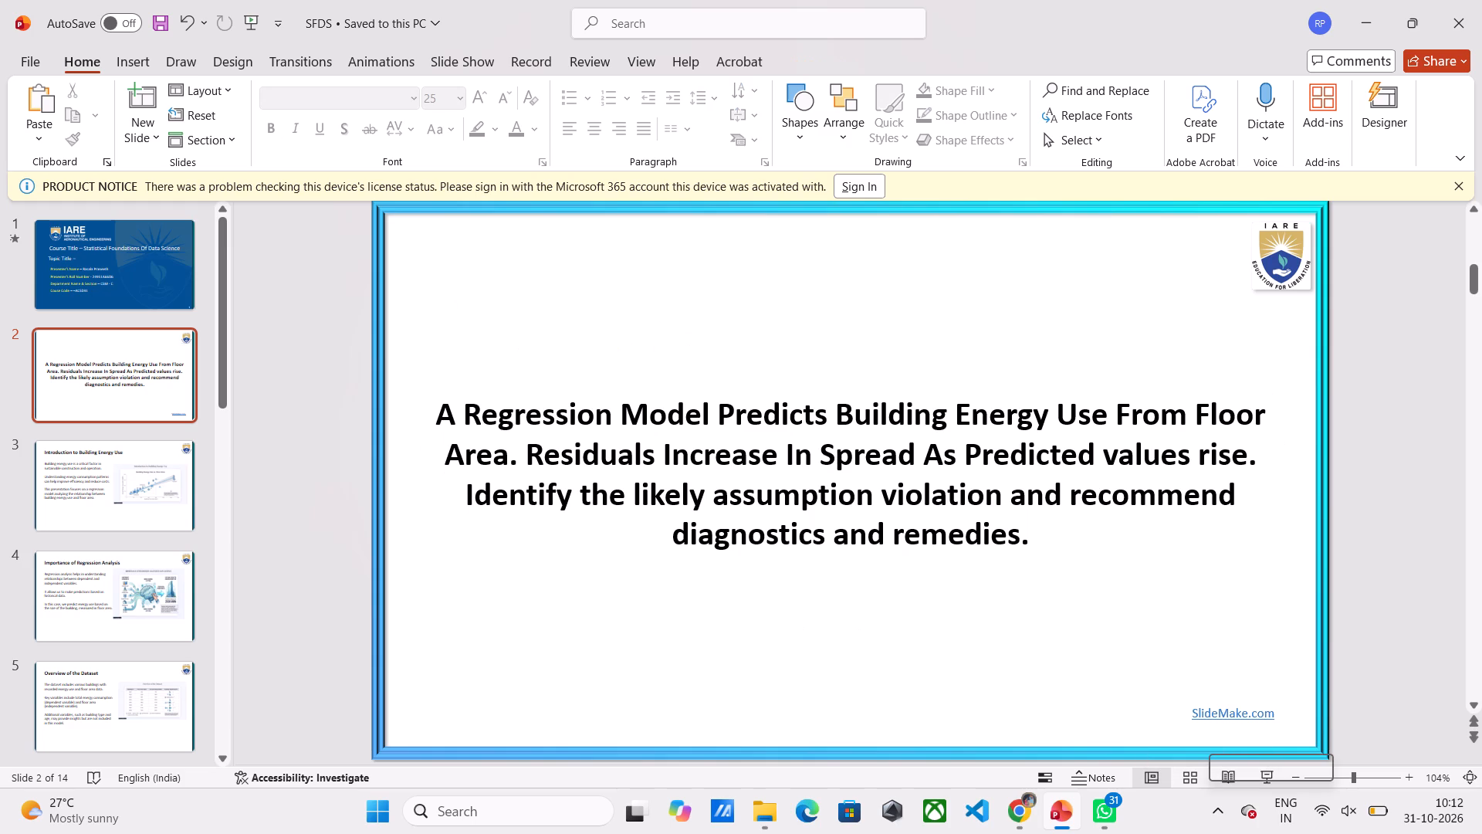
Delete the "SlideMake.com" link text from slide 2.
left_click(1193, 702)
key("ctrl+a")
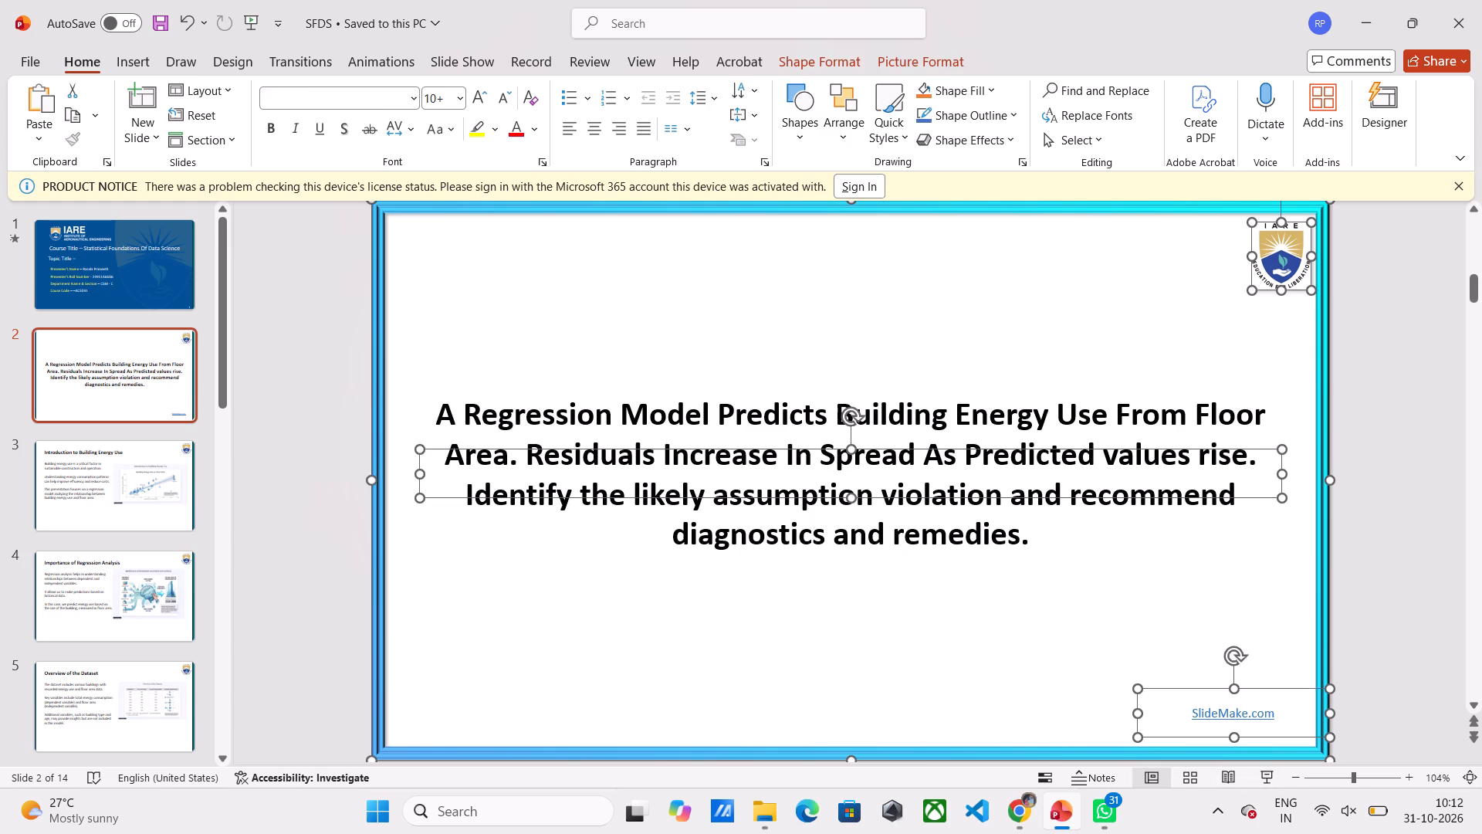
left_click_drag(1273, 712, 1211, 709)
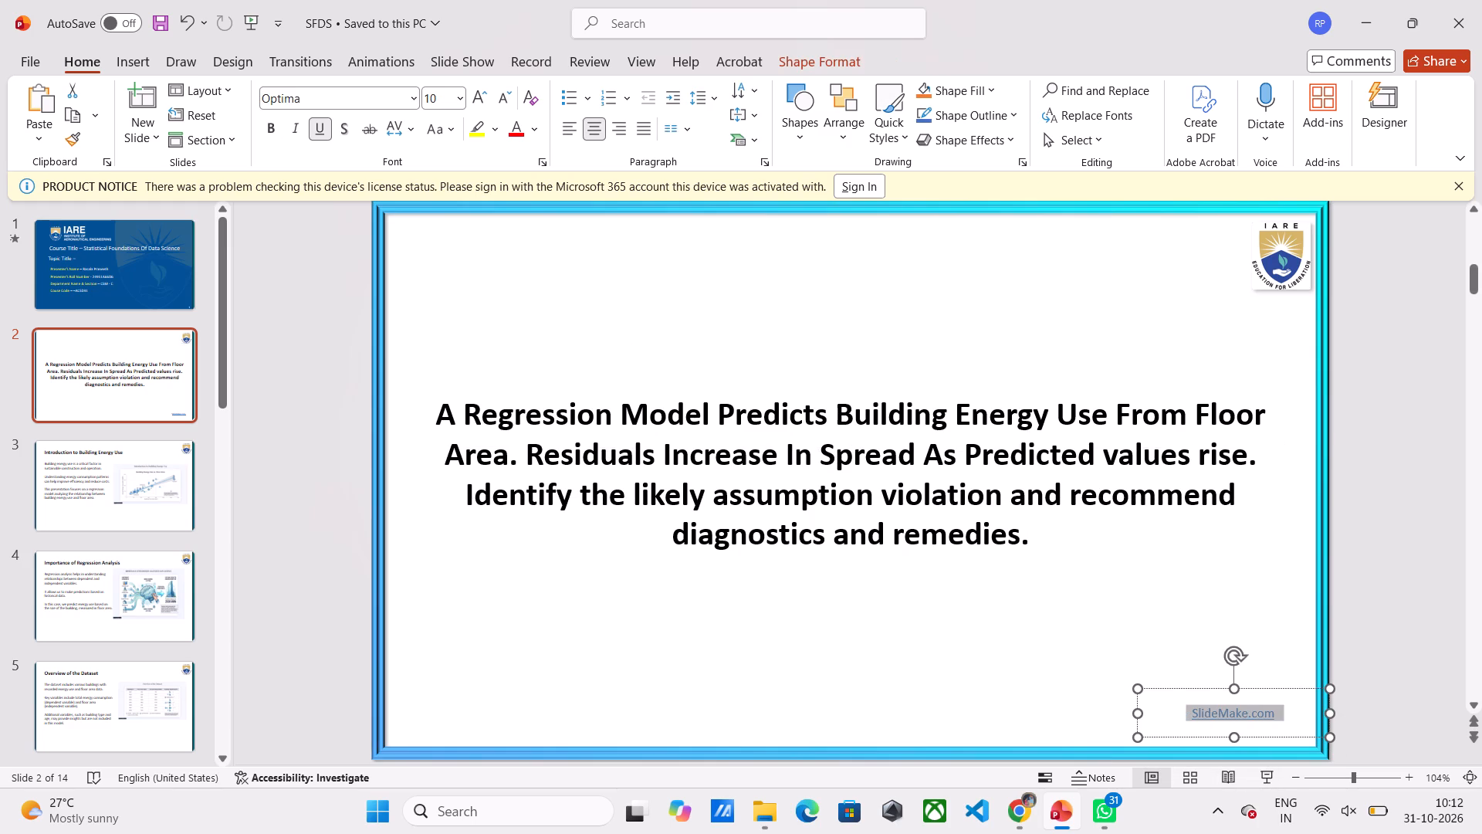
left_click_drag(1211, 709, 1202, 709)
key("Delete")
left_click(948, 703)
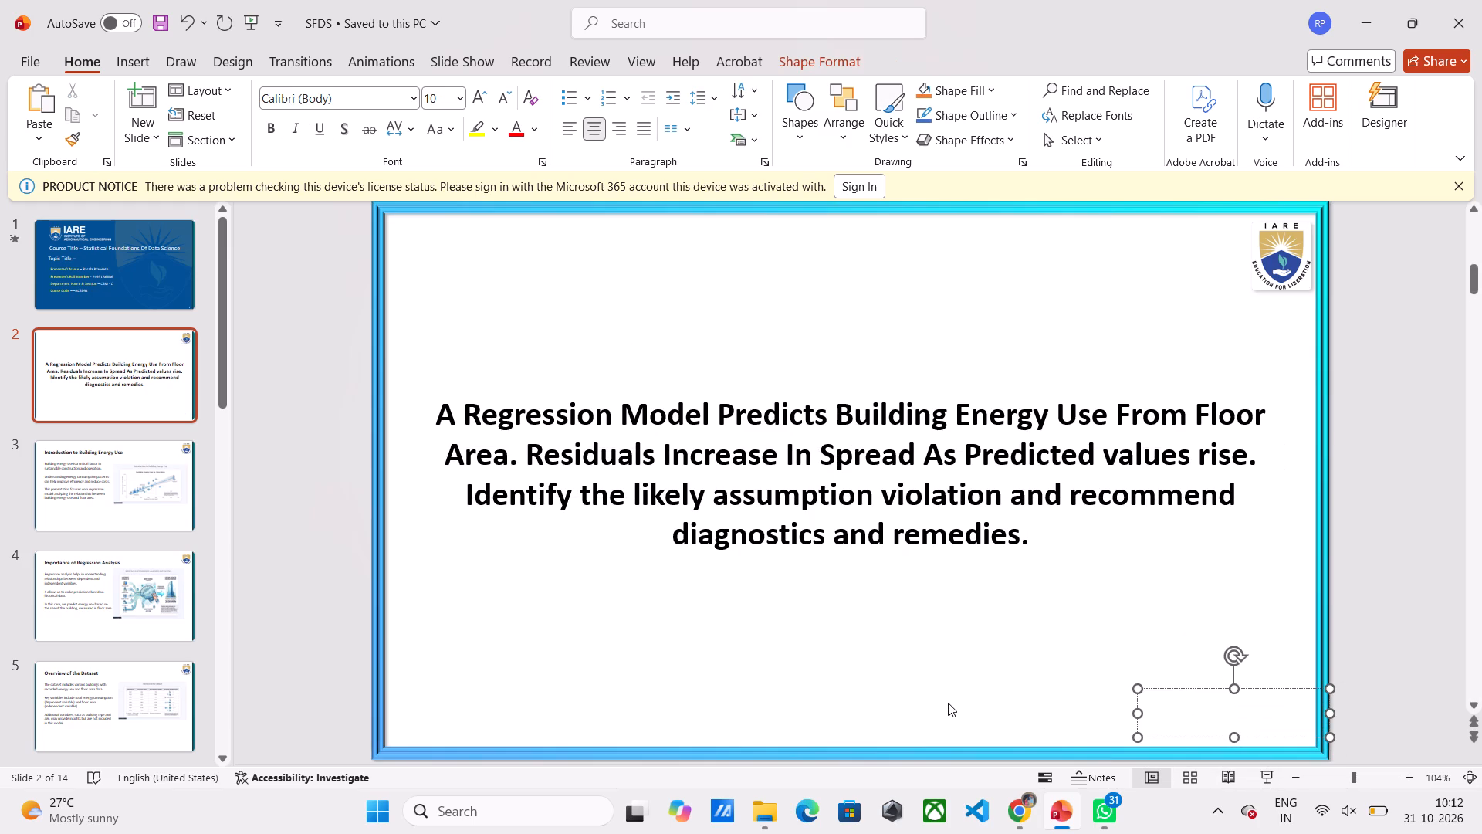
Copy the full regression heading from slide 2 and paste it after "Topic Title –" on the title slide.
left_click(133, 476)
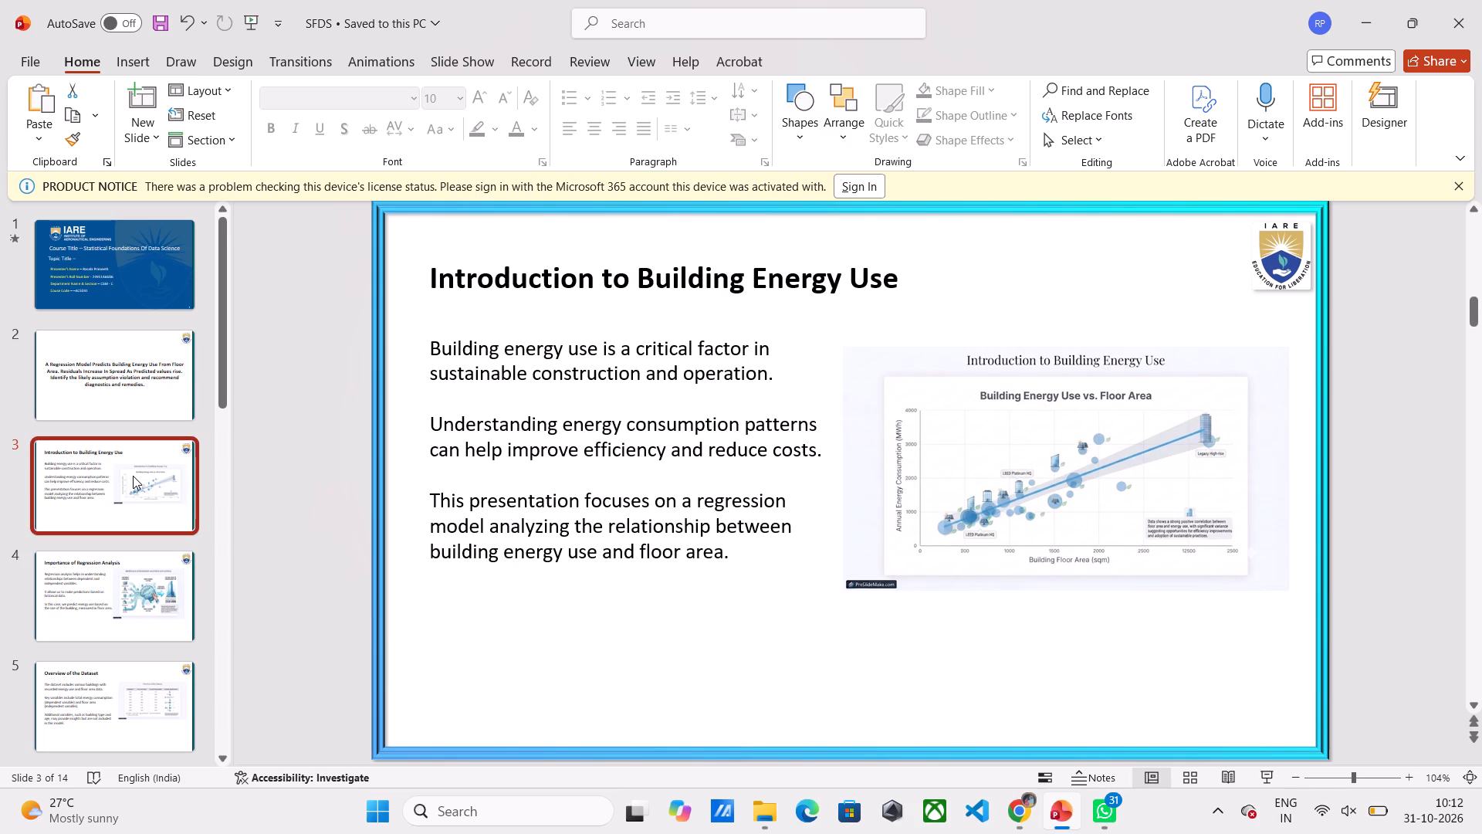
left_click(90, 564)
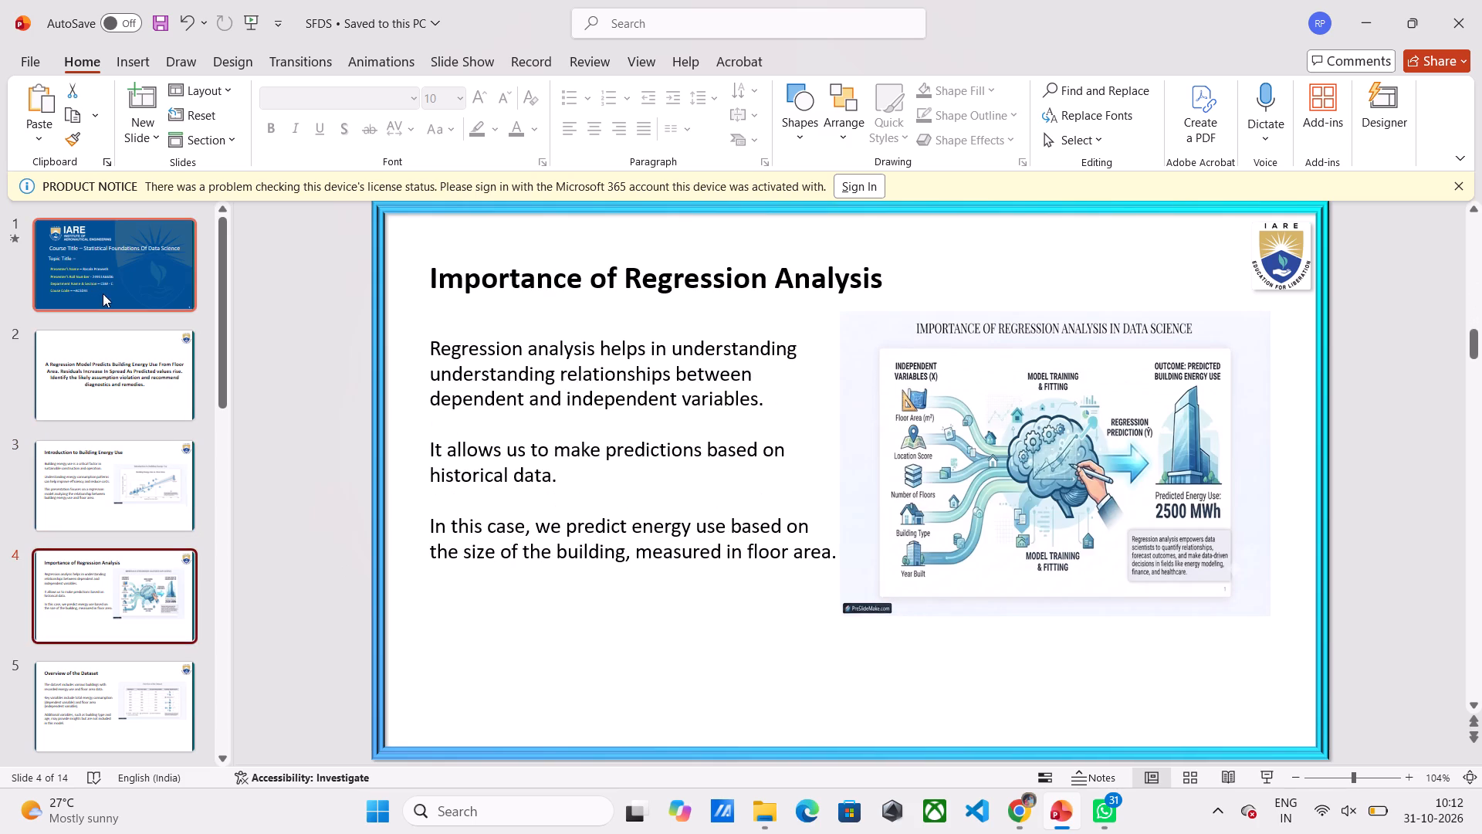
left_click(132, 258)
left_click(86, 382)
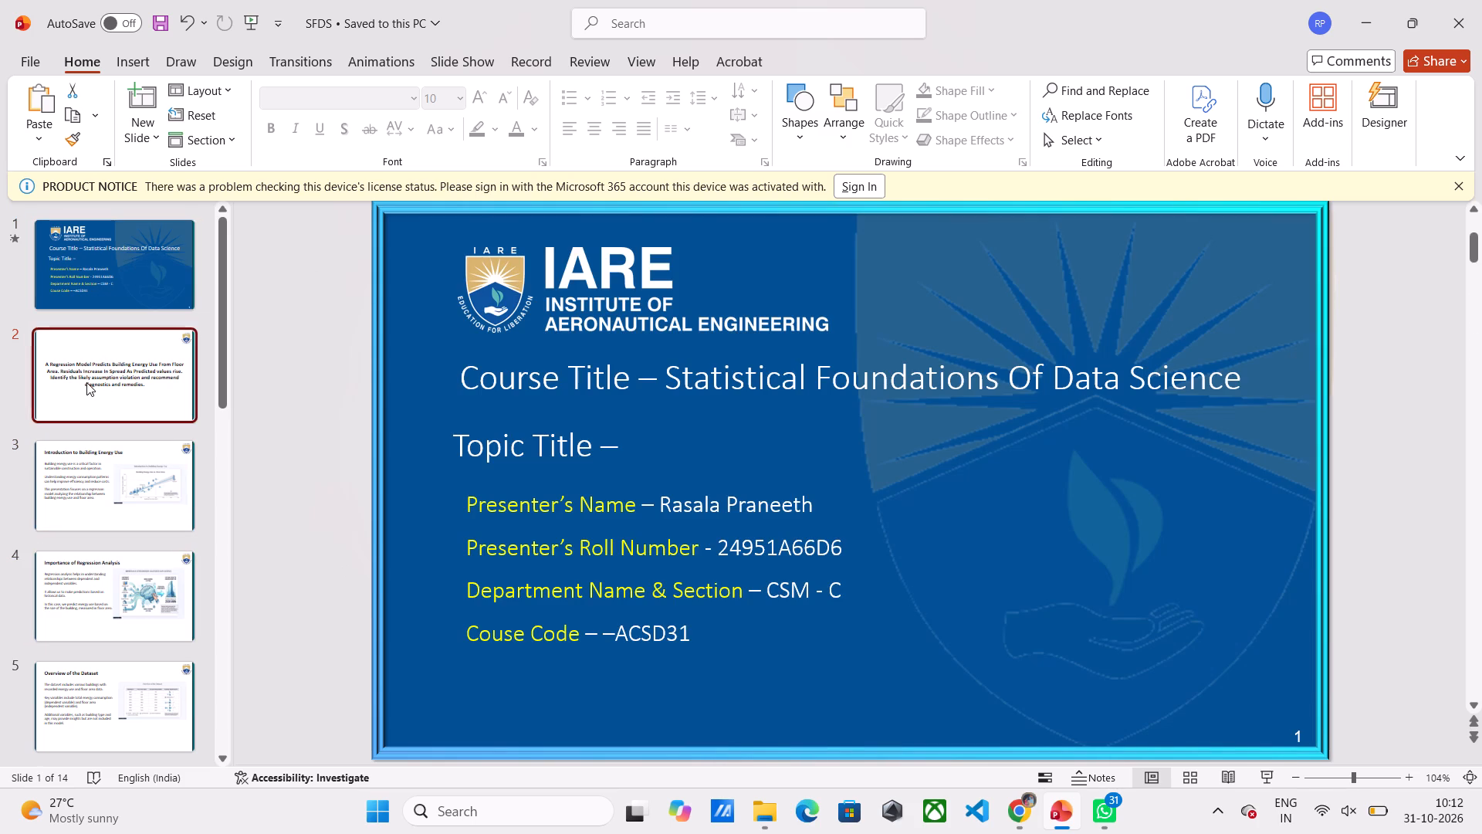
left_click_drag(1039, 541, 452, 409)
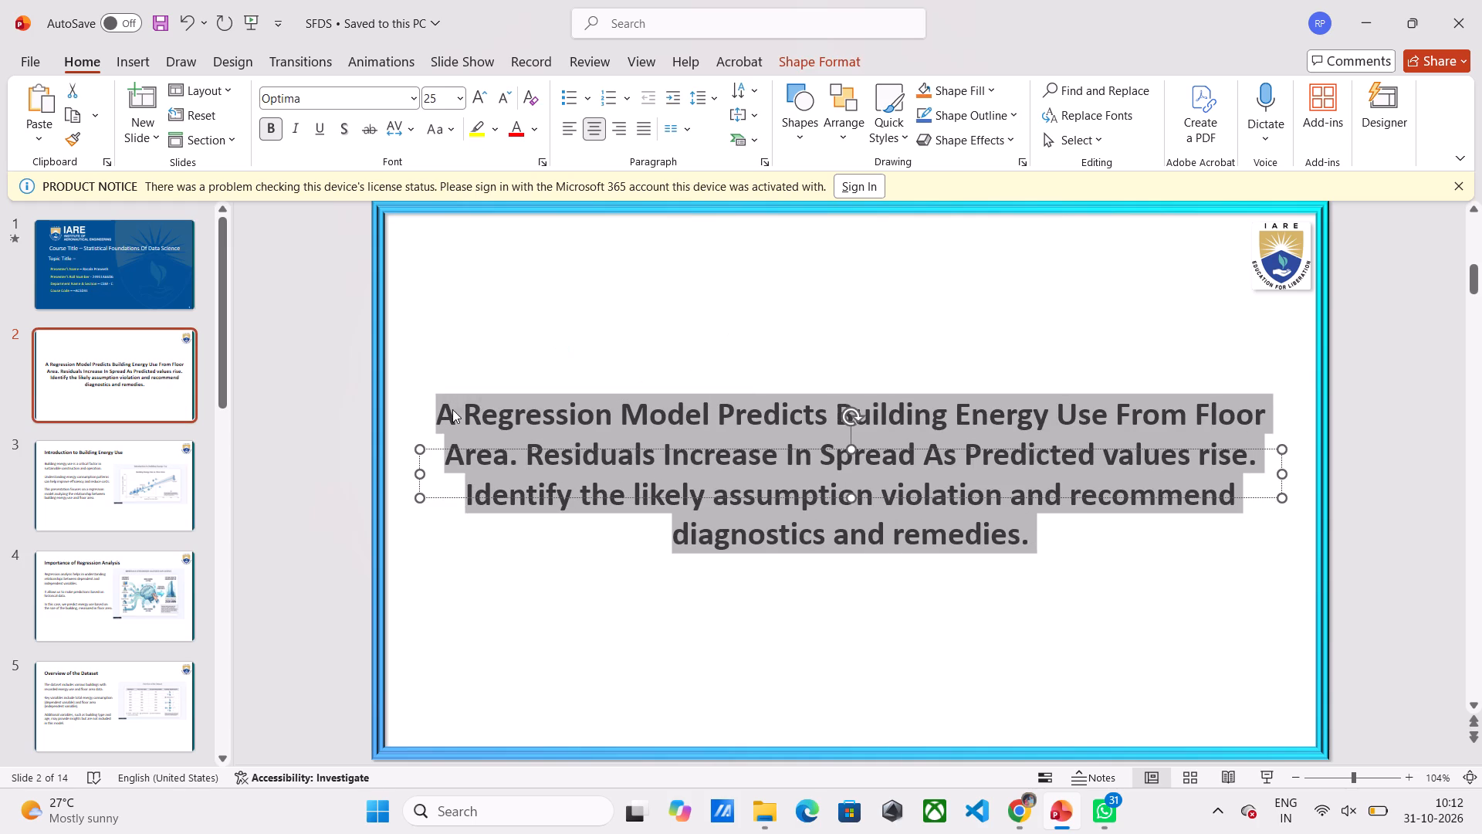
key("ctrl+c")
left_click(83, 233)
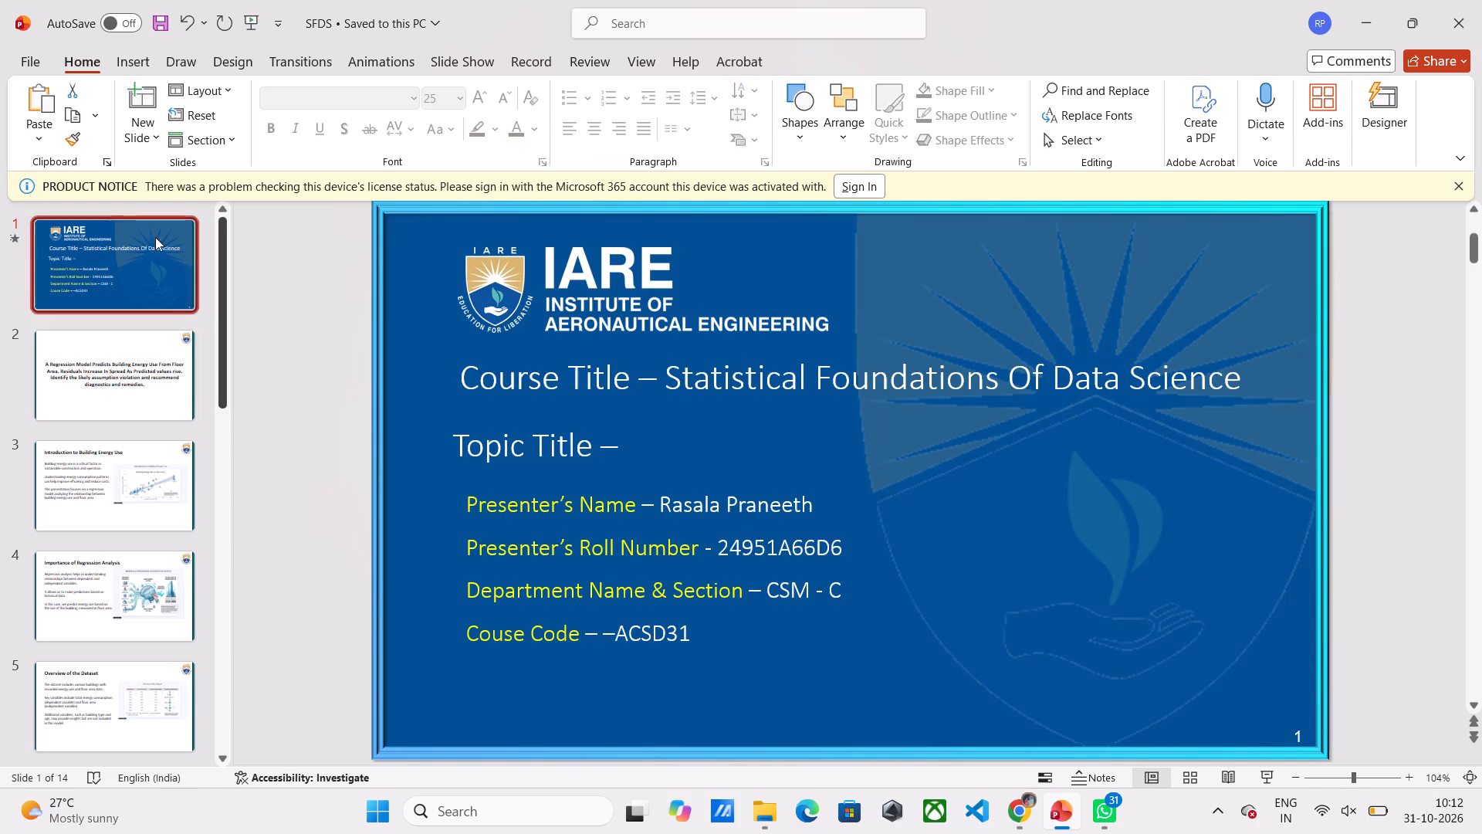
left_click(629, 436)
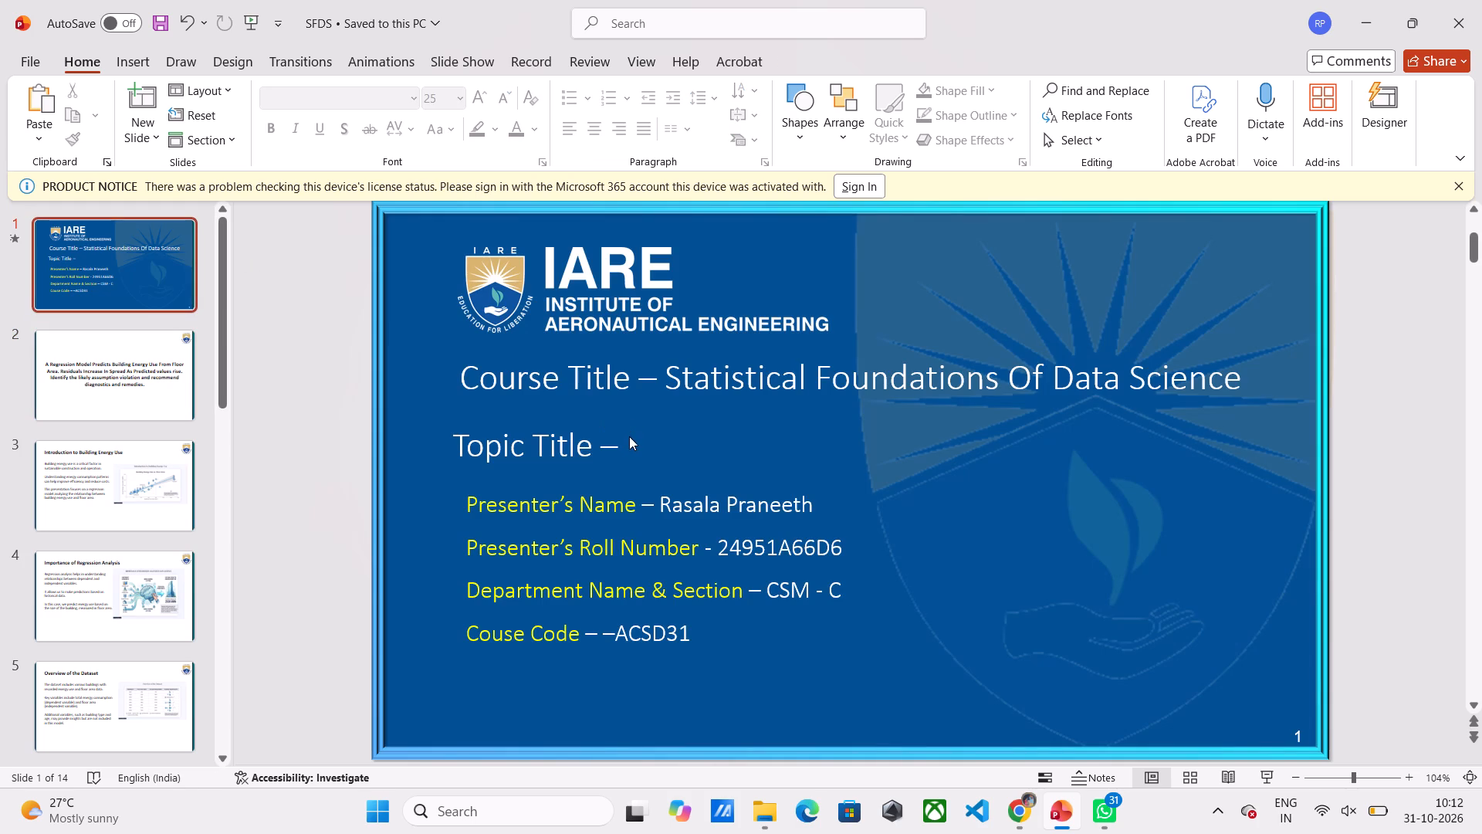
left_click(609, 455)
key("Right")
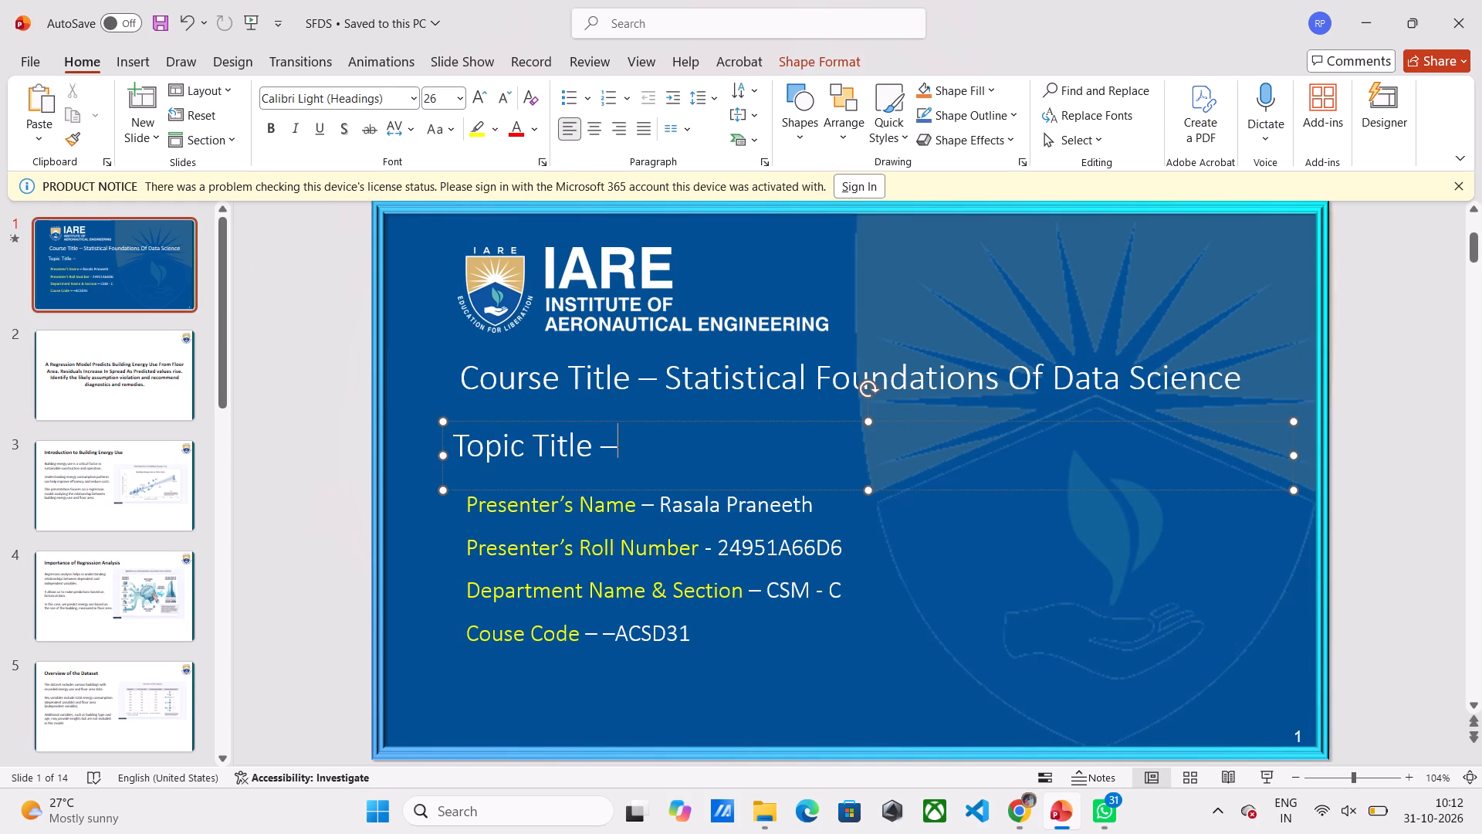
key("space")
key("ctrl+v")
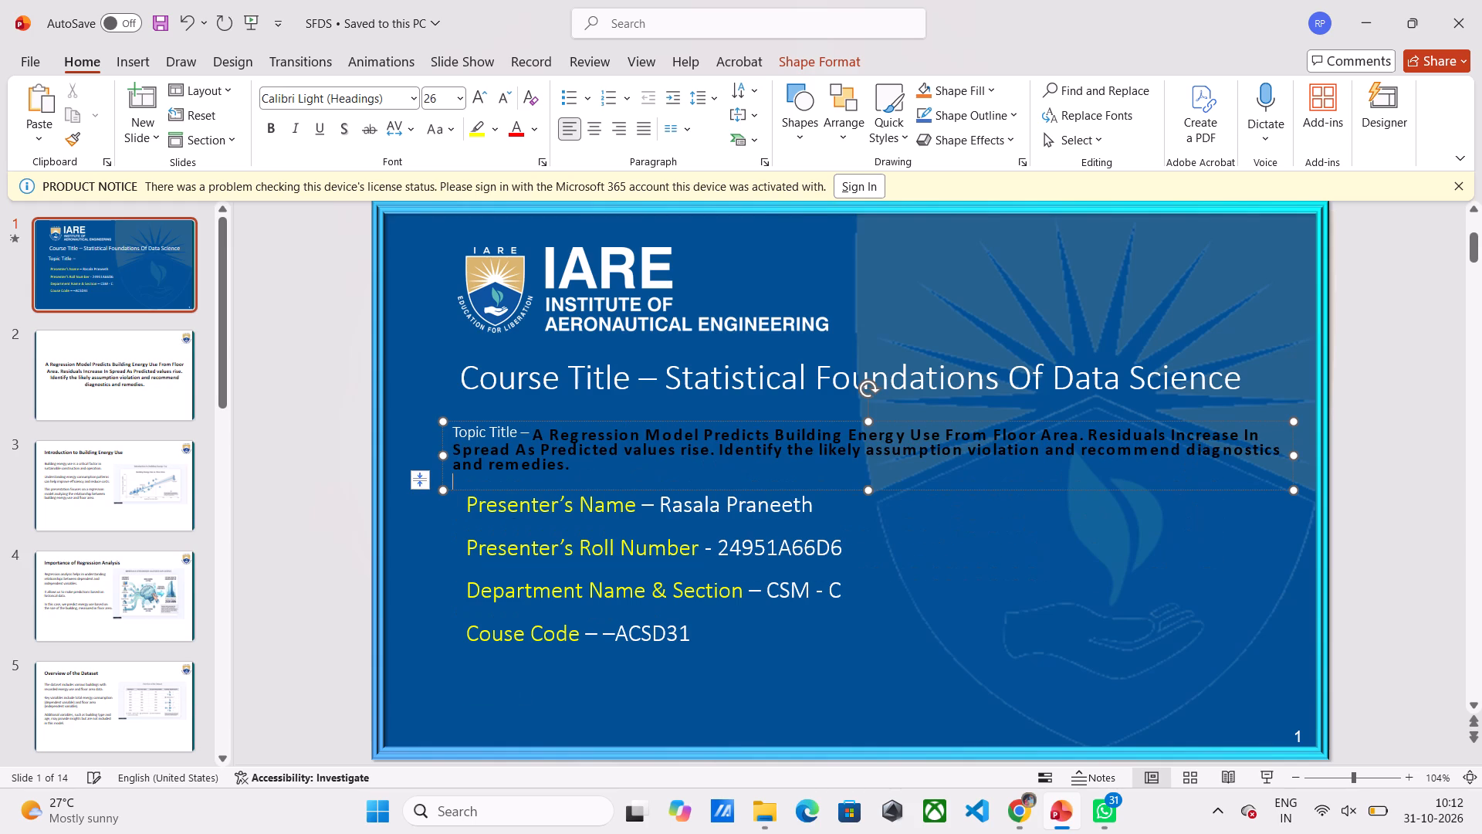
Make the whole Topic Title line on the title slide white and bold.
left_click_drag(571, 465, 543, 436)
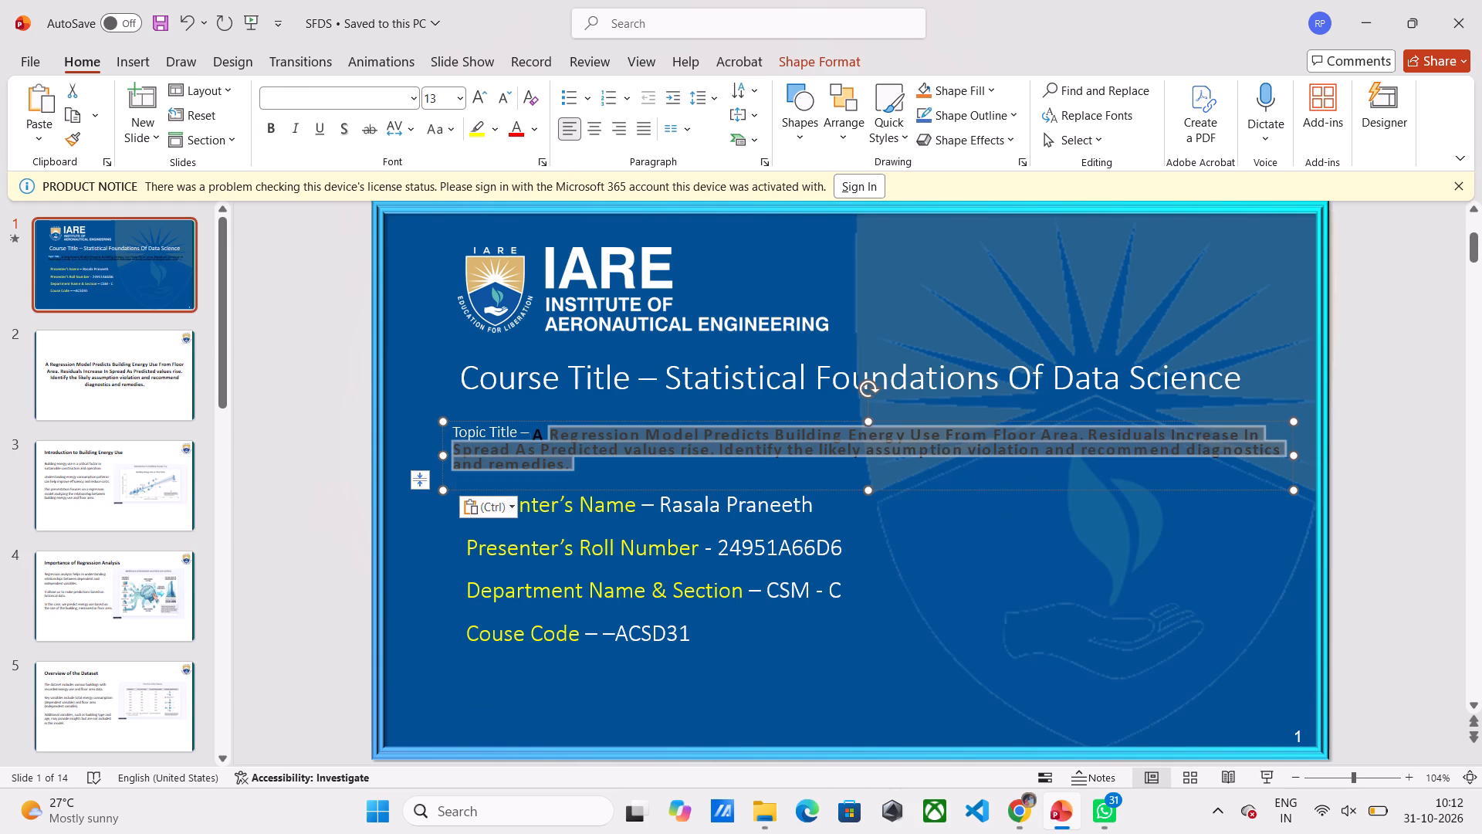
left_click_drag(543, 436, 473, 436)
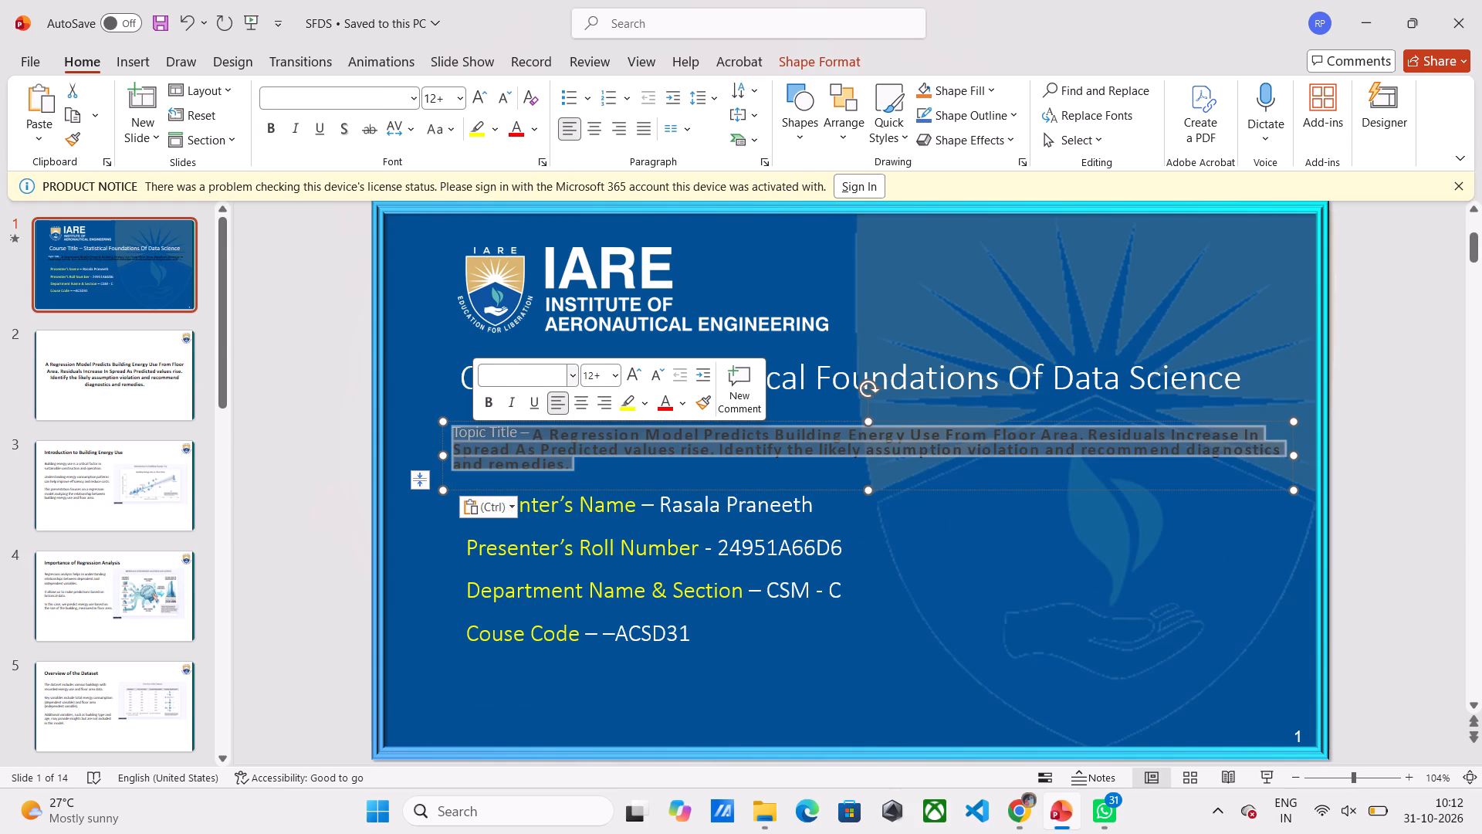
left_click(685, 402)
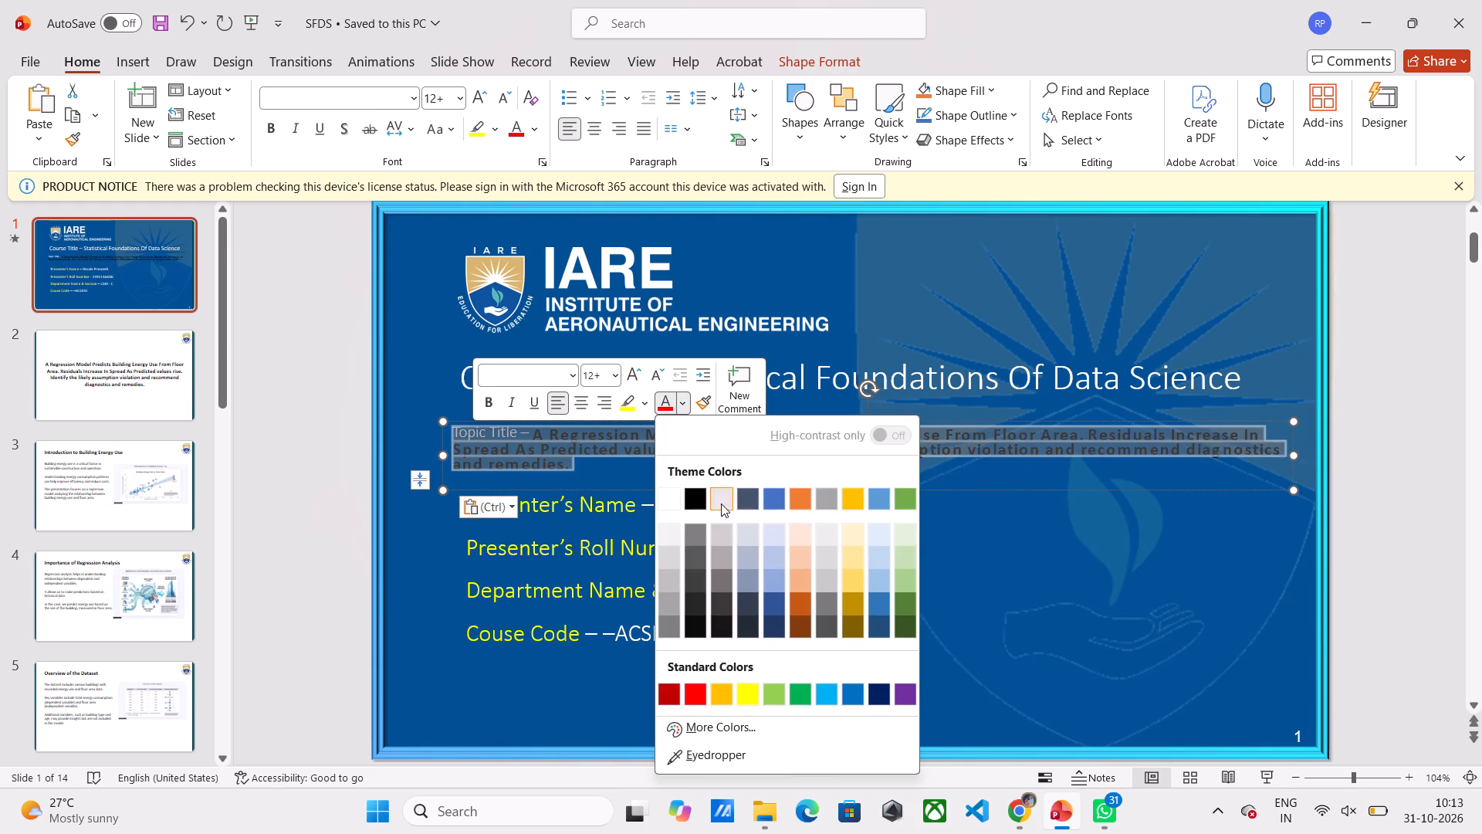
left_click(671, 497)
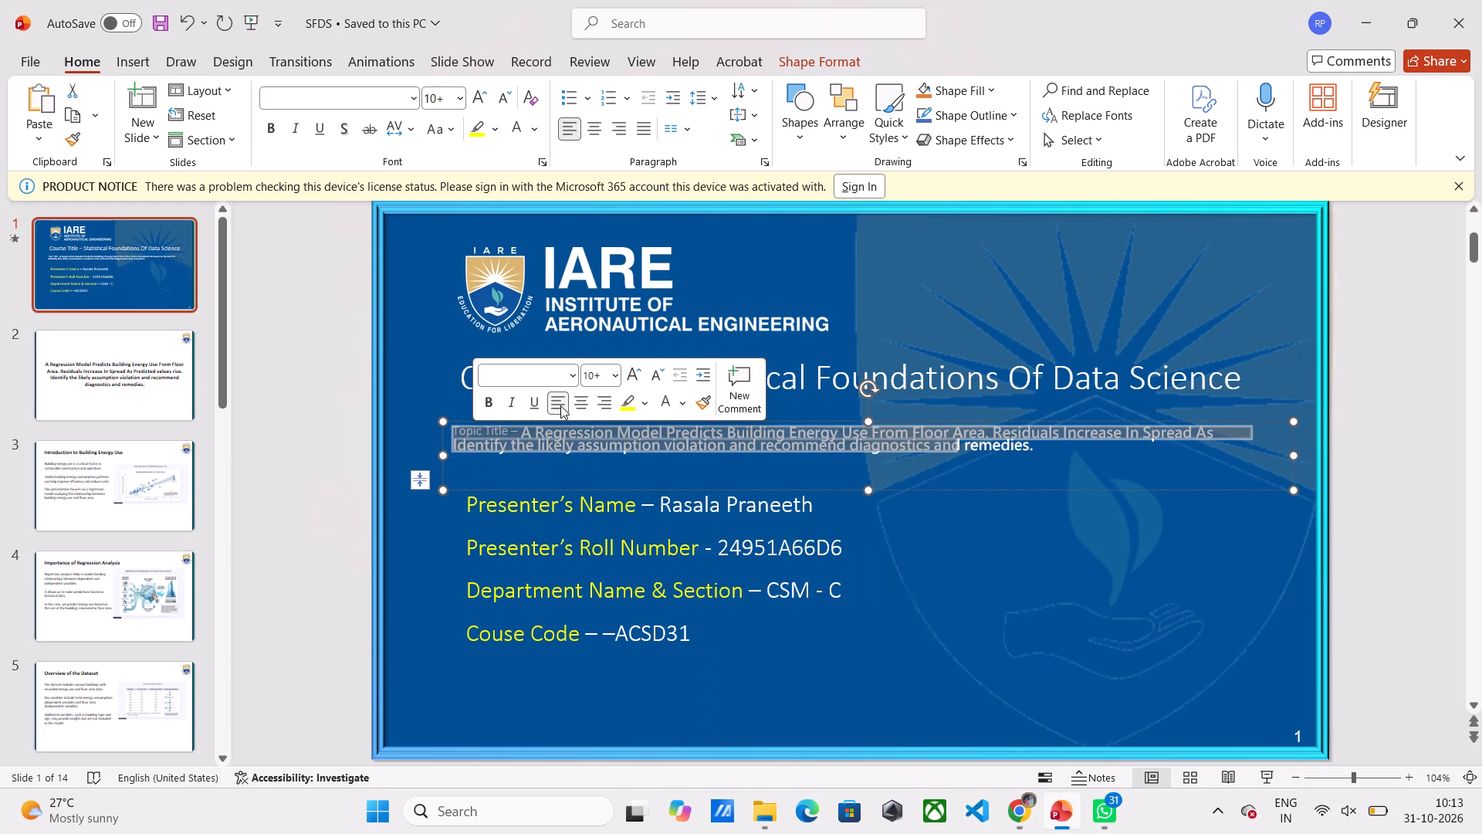
left_click(491, 397)
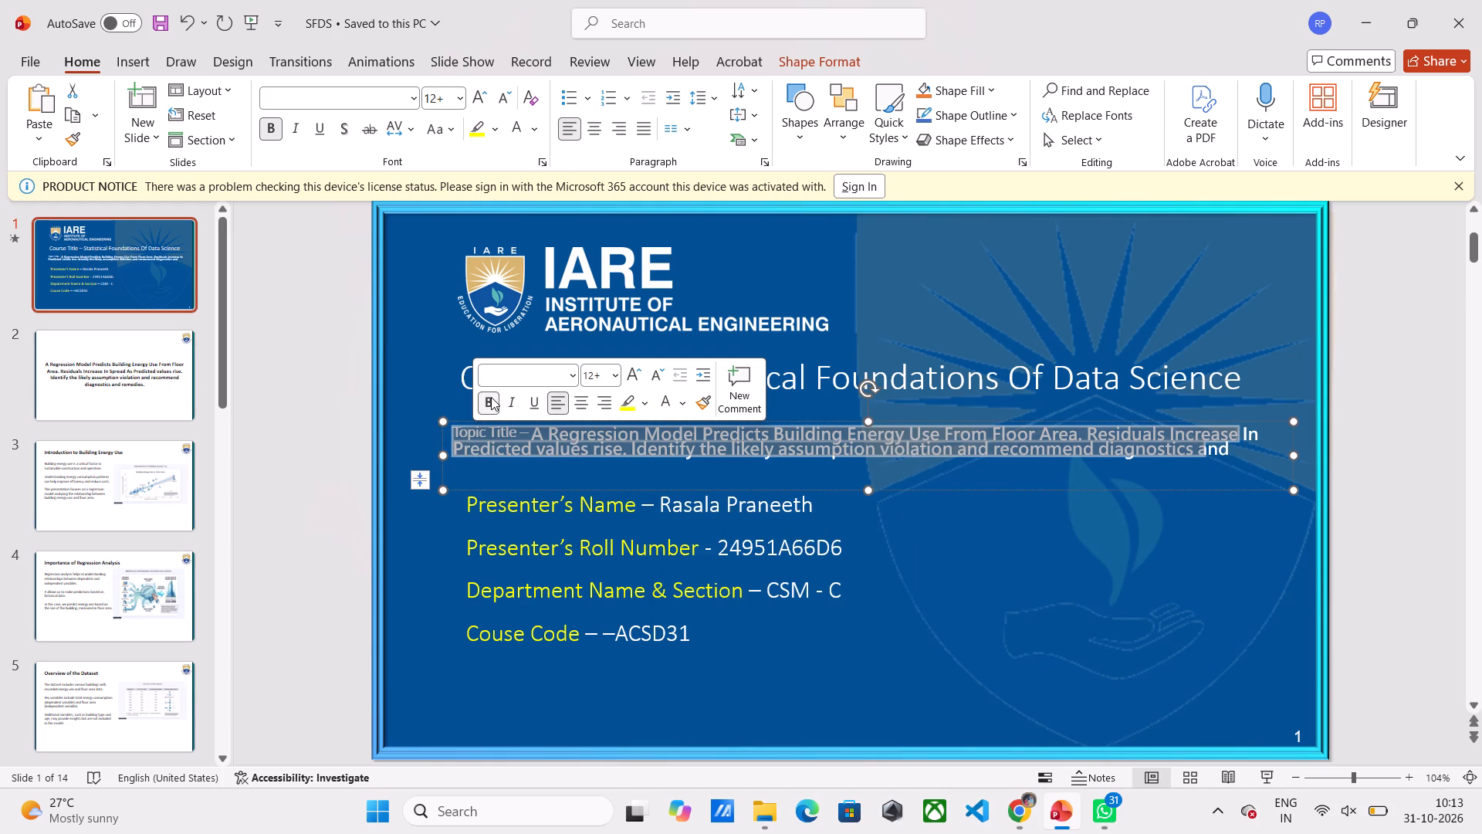
left_click(491, 397)
left_click(491, 397)
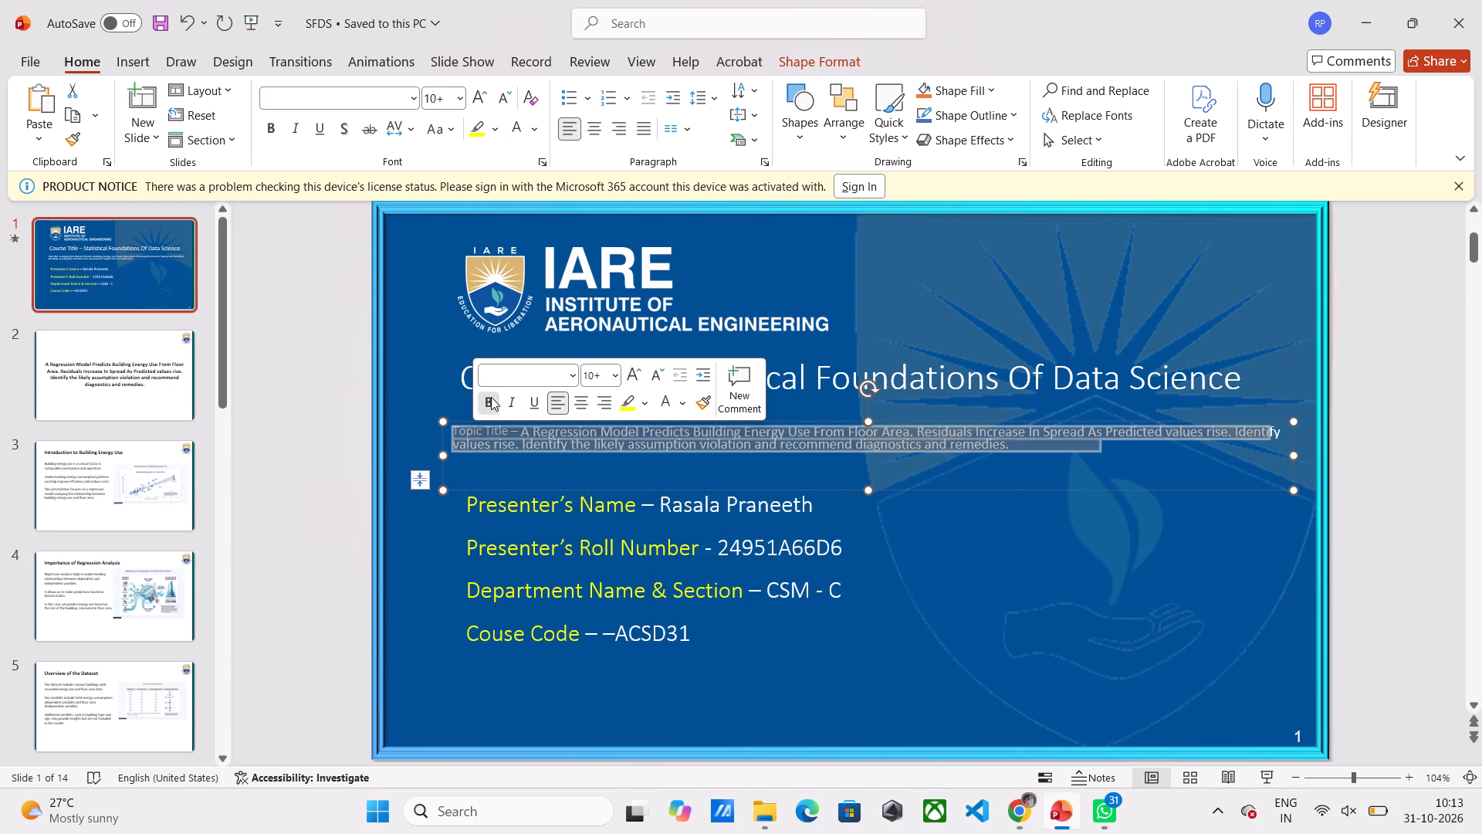
left_click(646, 478)
Change the font of the whole Topic Title line to Calibri Light.
left_click_drag(576, 467, 517, 420)
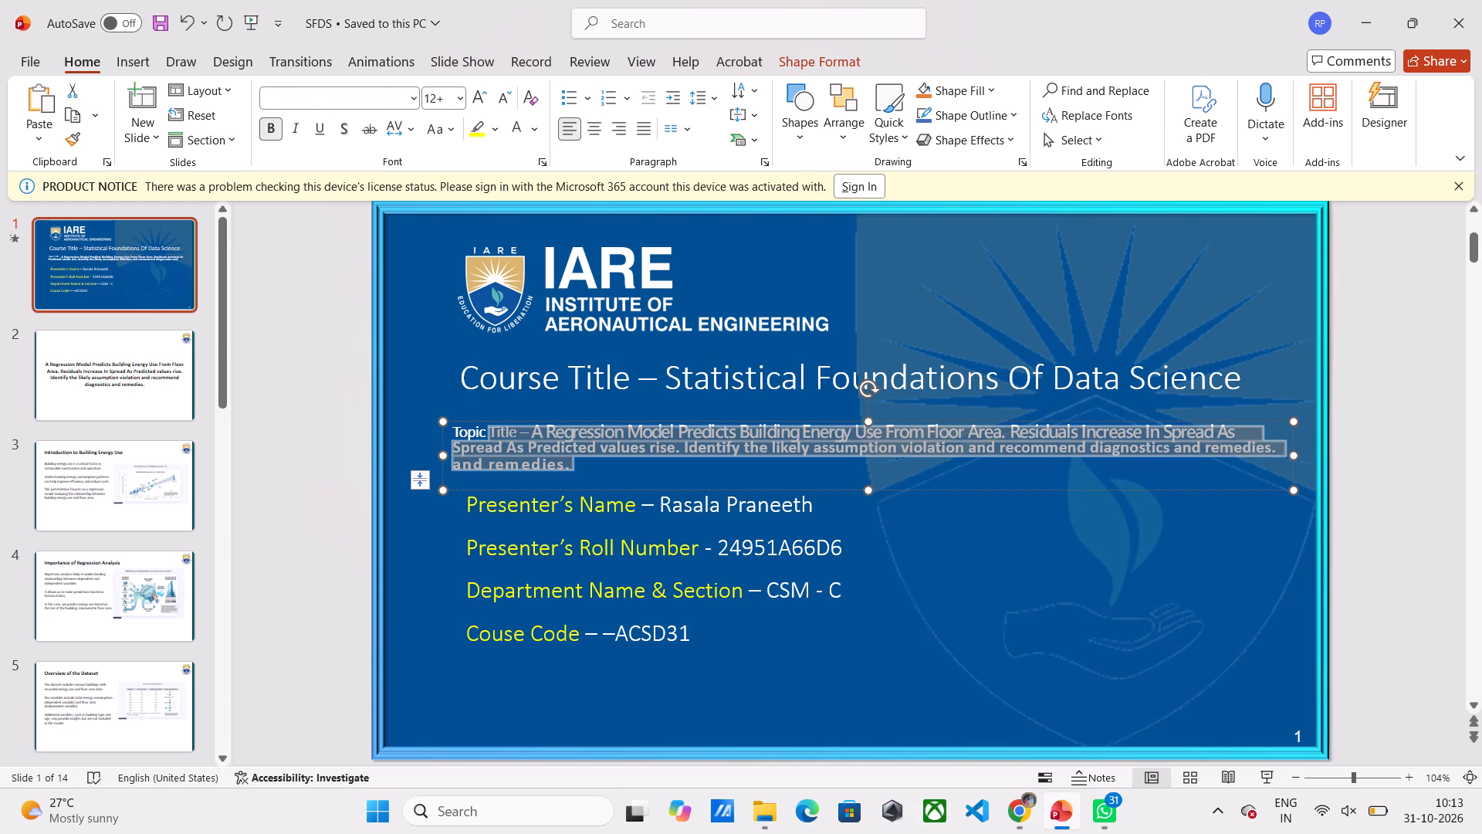
left_click_drag(517, 420, 467, 423)
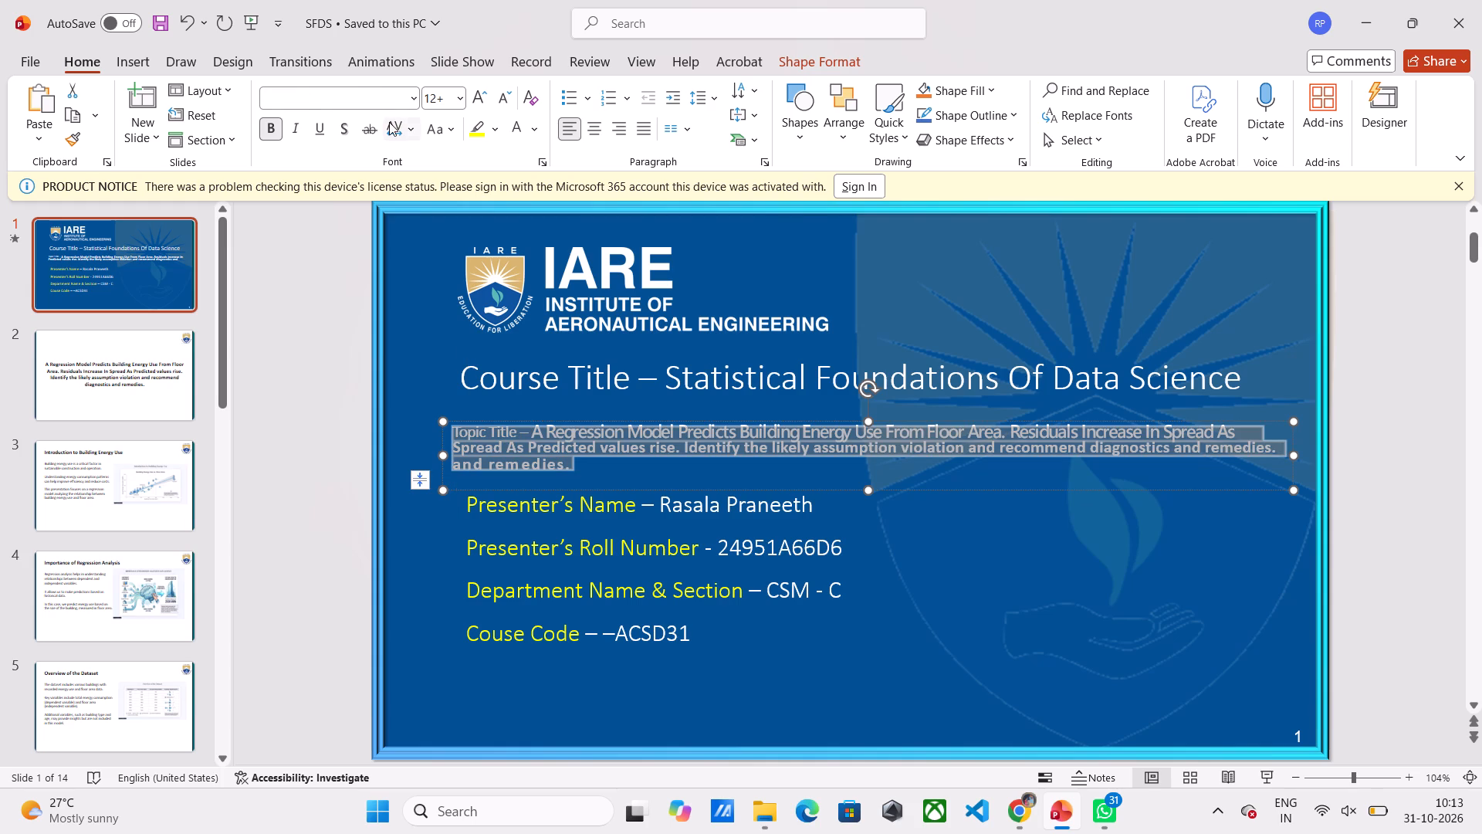
left_click(355, 92)
type("ca")
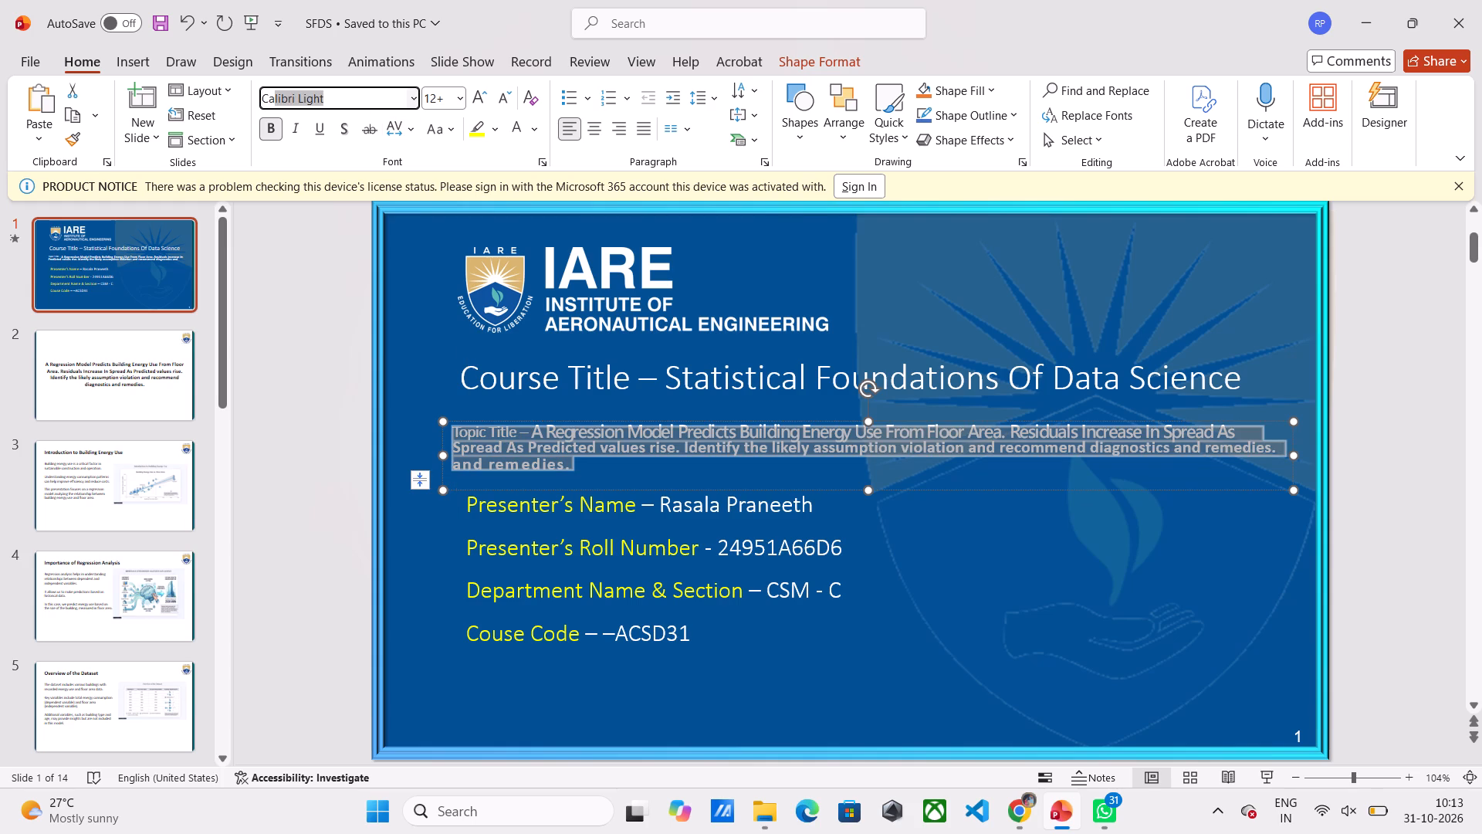
key("Return")
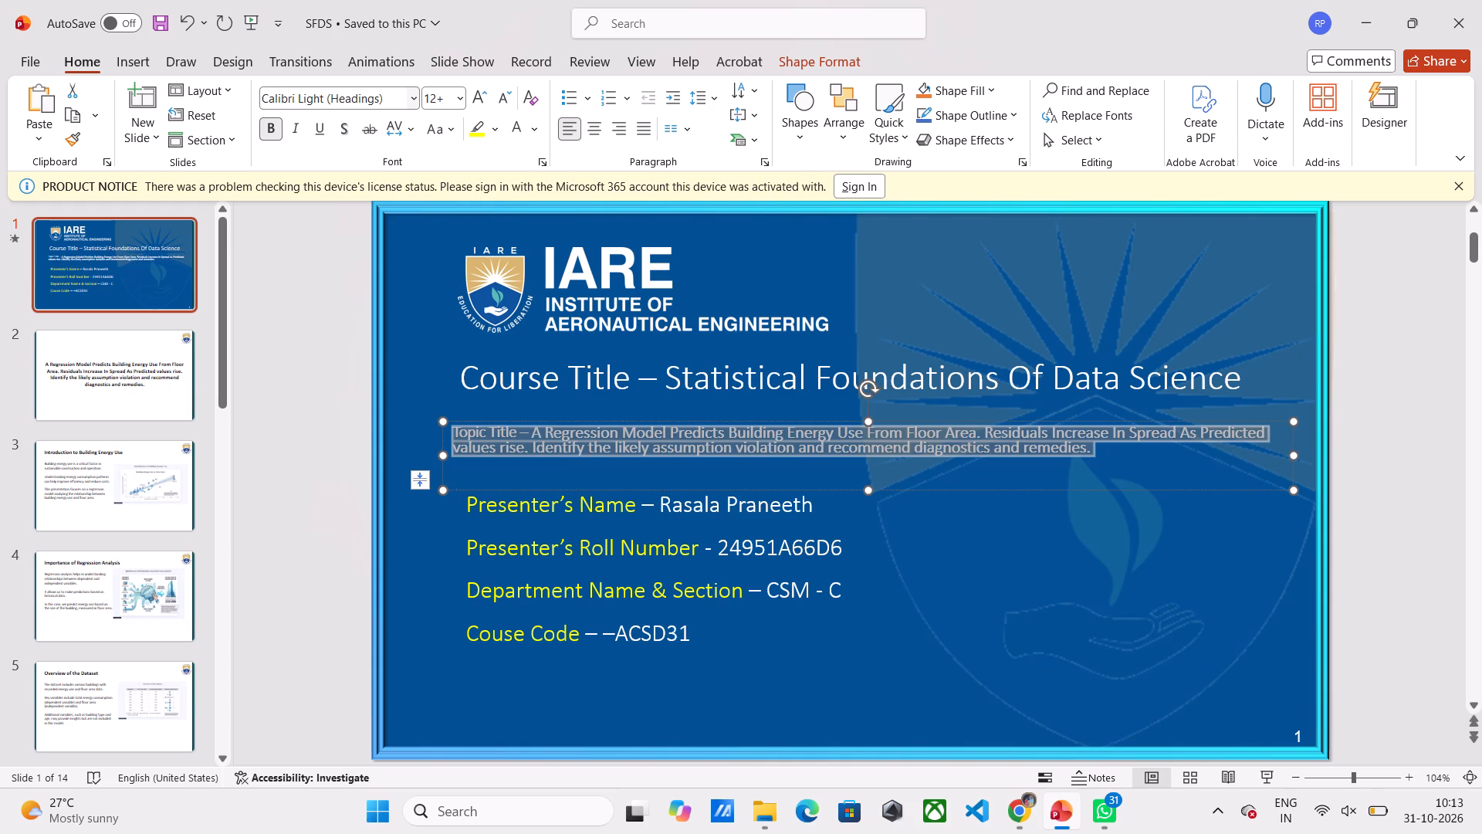
Try to set the Topic Title line's font size to 15.
left_click(449, 95)
key("BackSpace")
type("15")
key("Return")
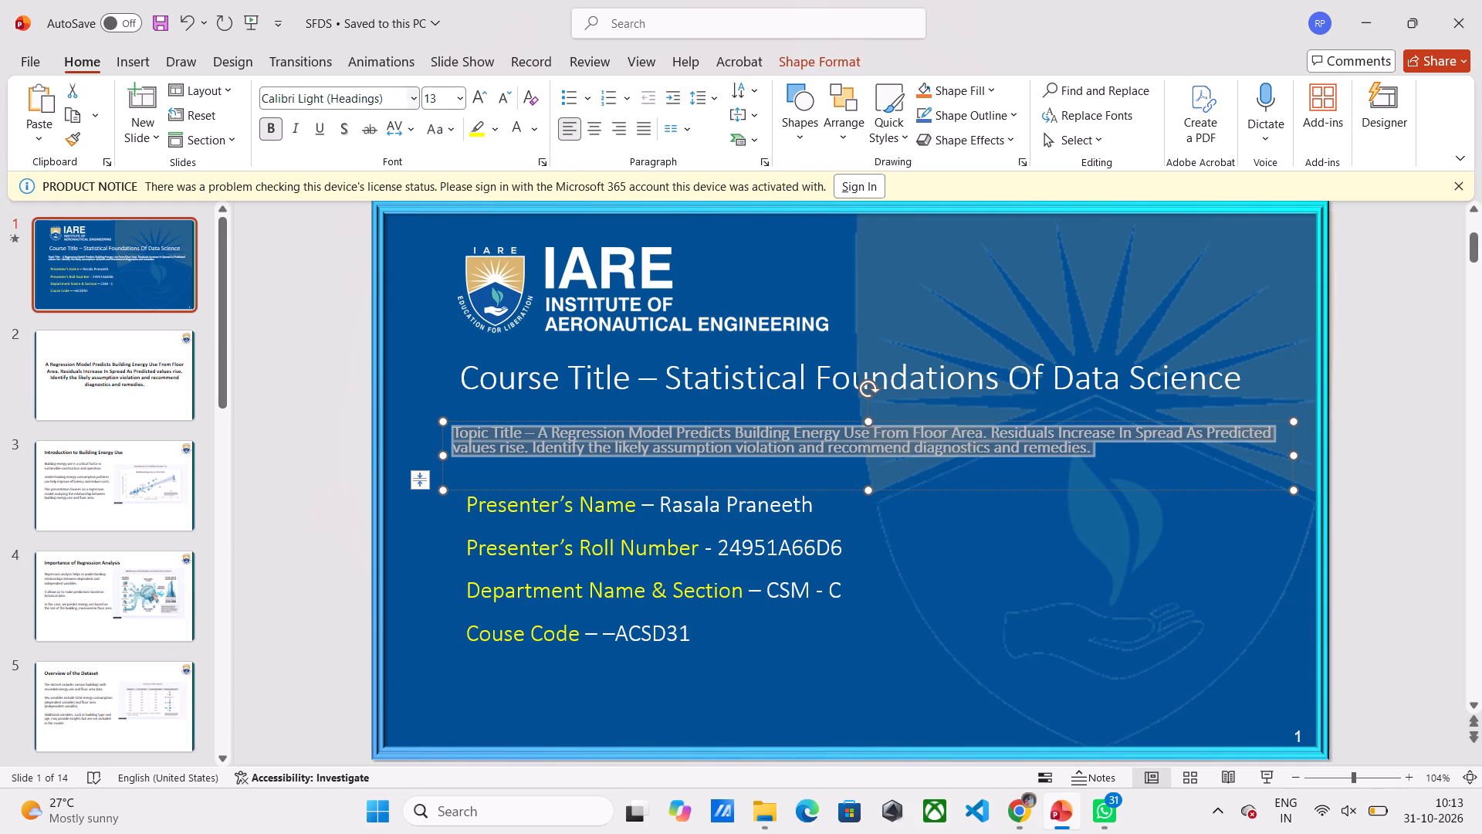
left_click(437, 100)
key("BackSpace")
type("15")
key("Return")
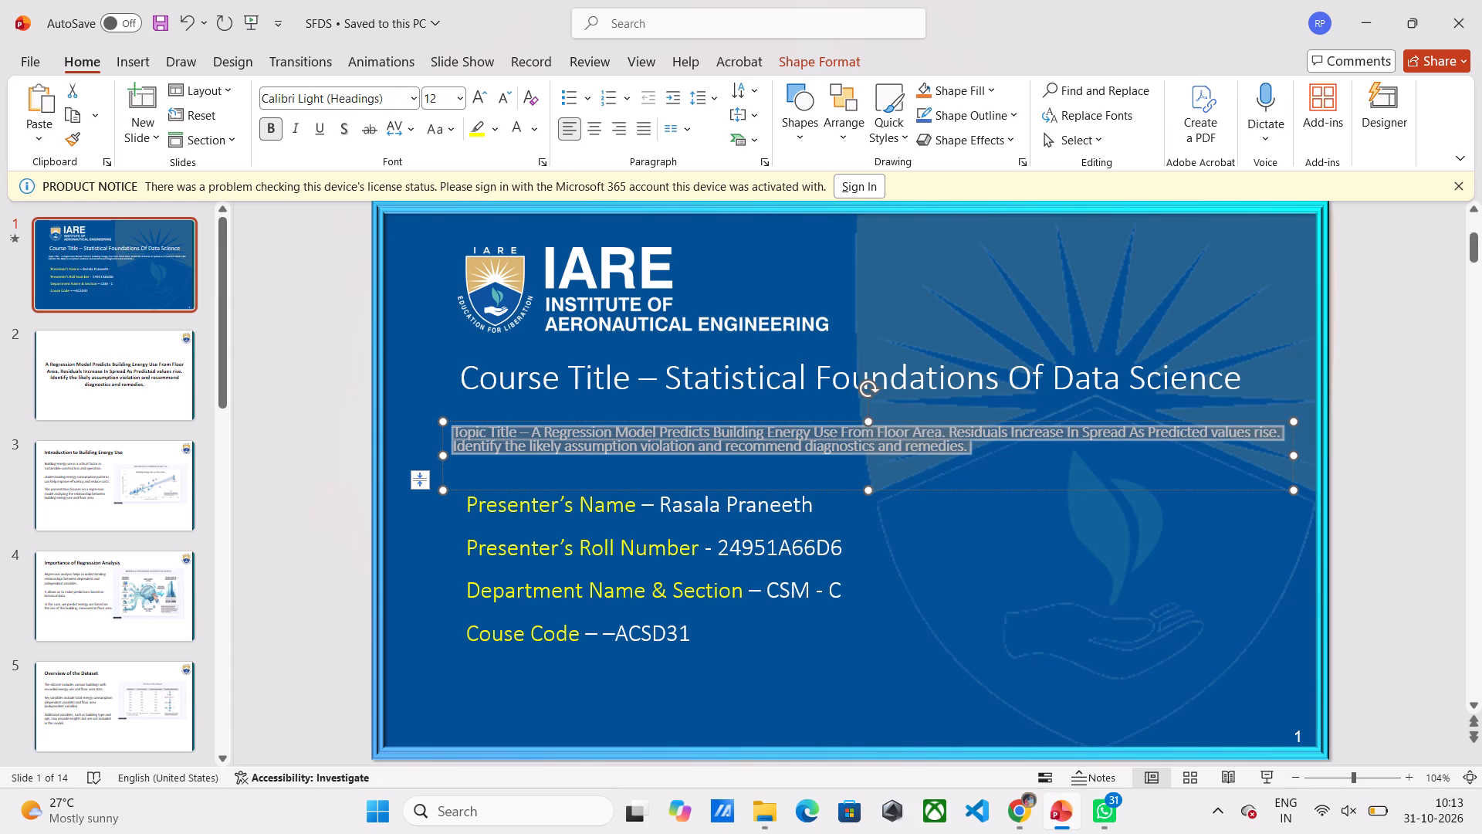
left_click(435, 95)
key("BackSpace")
type("15")
key("Return")
left_click(949, 541)
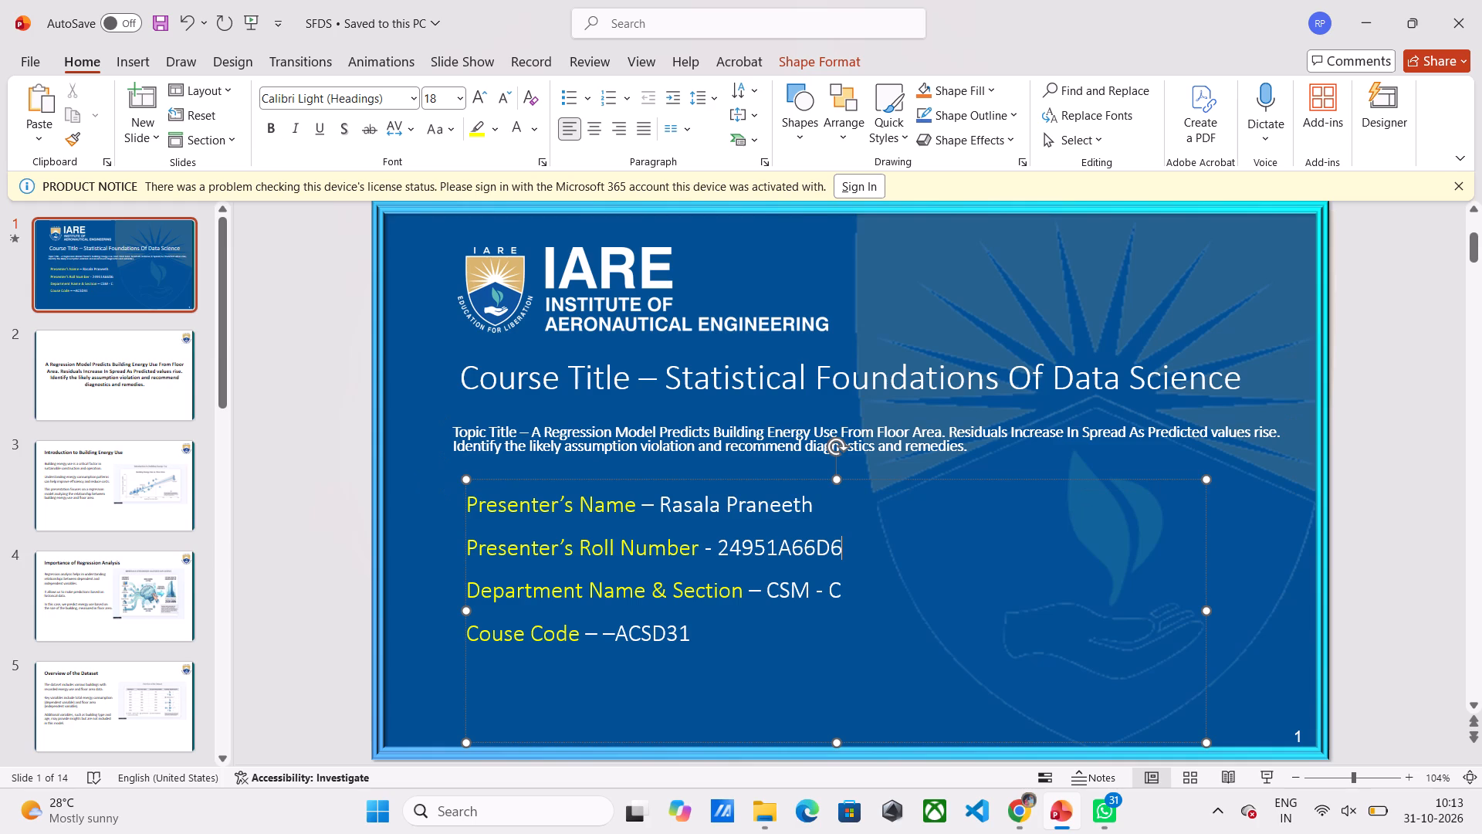
Change the font of the whole Topic Title line on the title slide to Calibri (Body).
left_click_drag(973, 452, 513, 414)
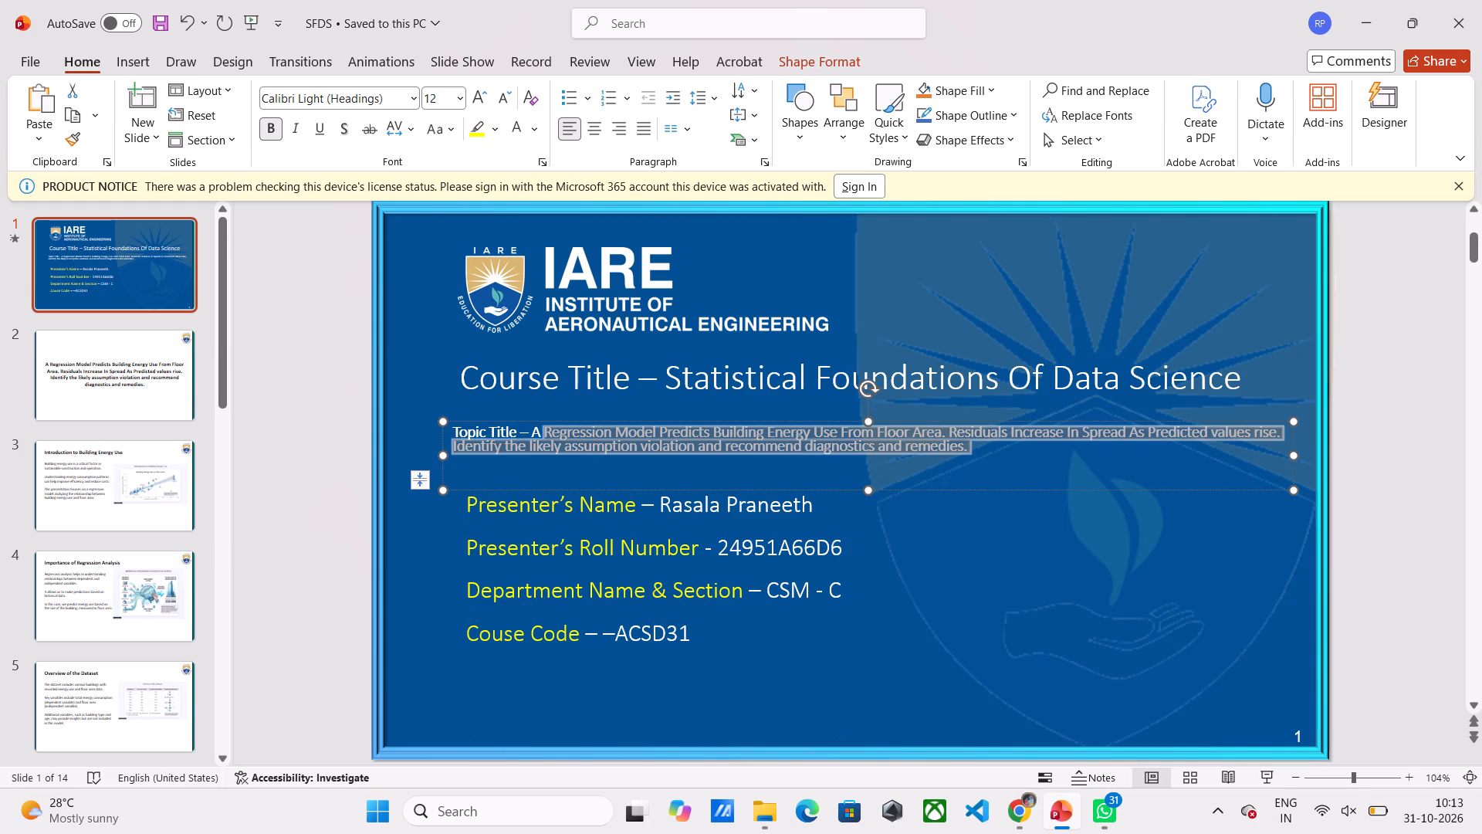
left_click_drag(513, 414, 458, 426)
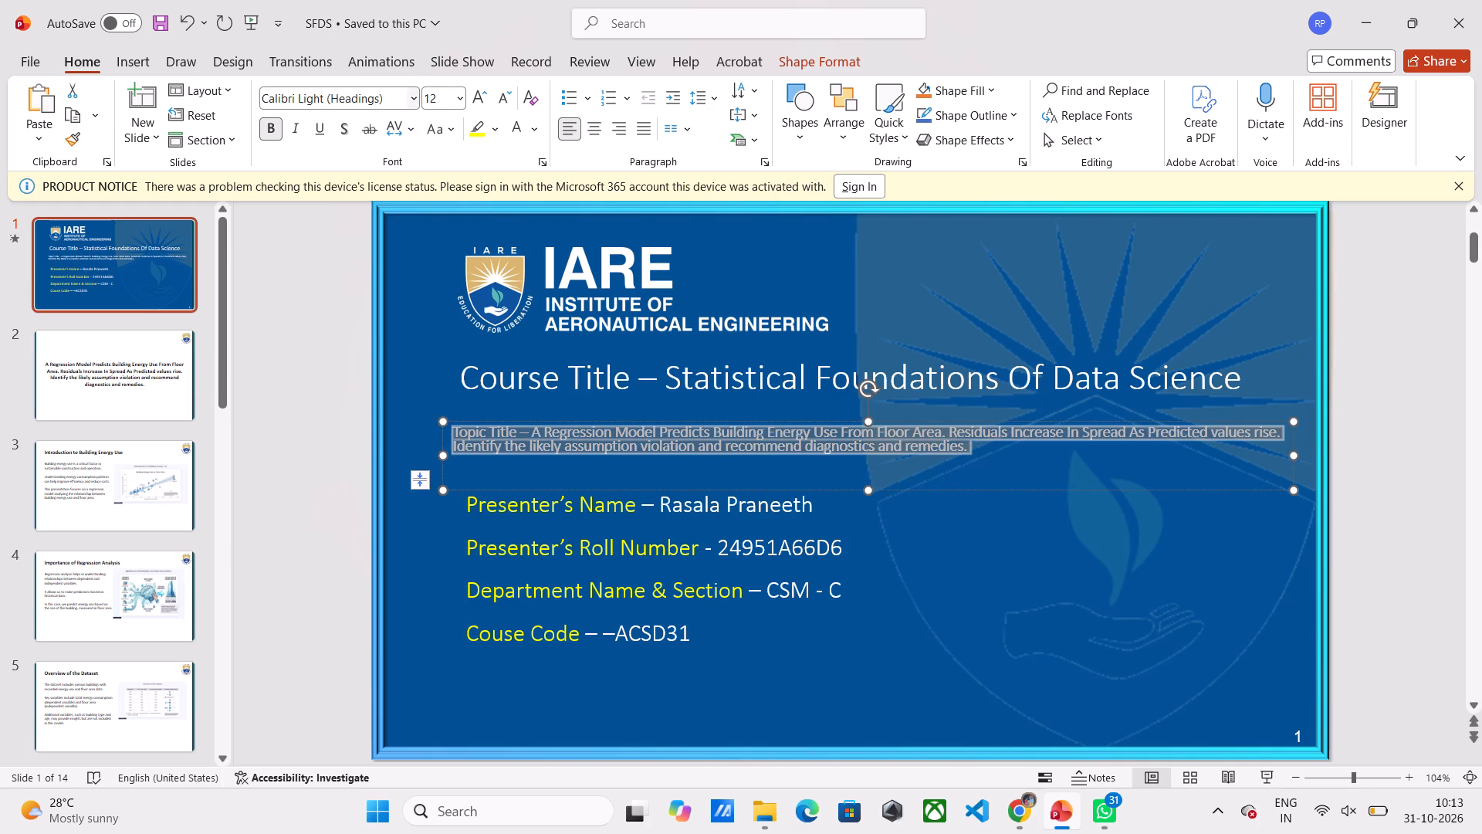
left_click(410, 100)
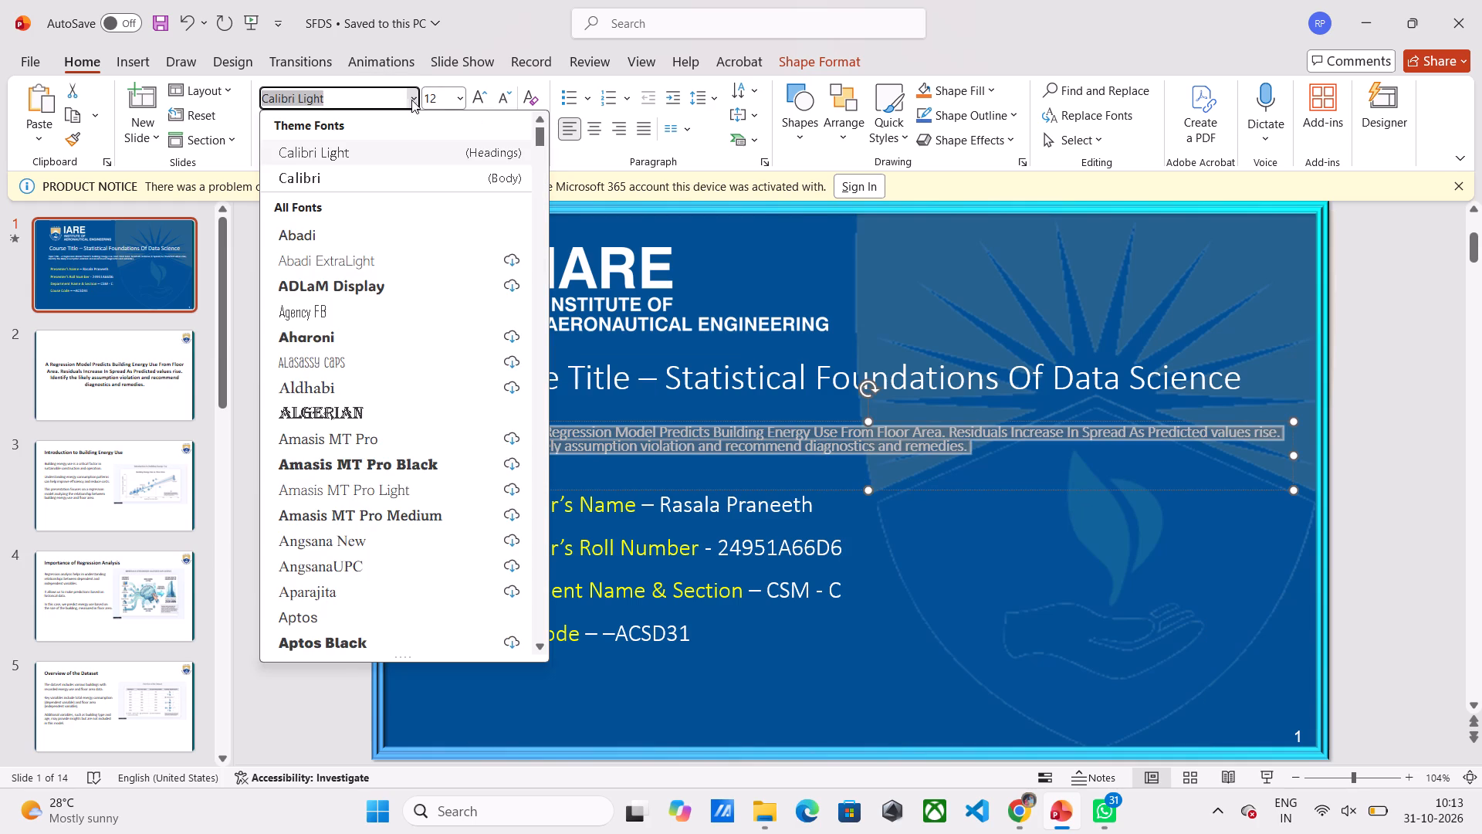
left_click(360, 92)
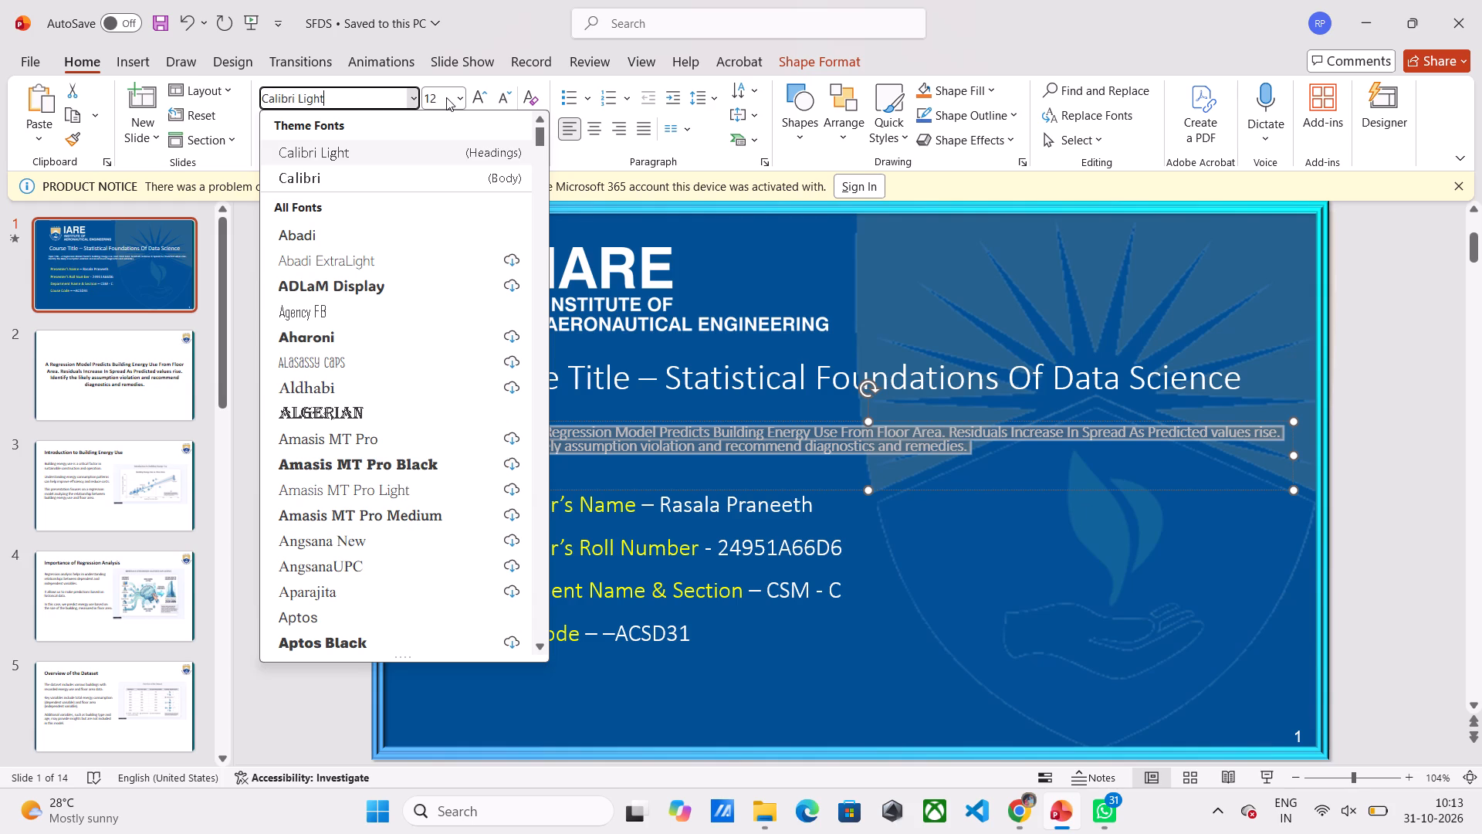
left_click(446, 97)
left_click(413, 99)
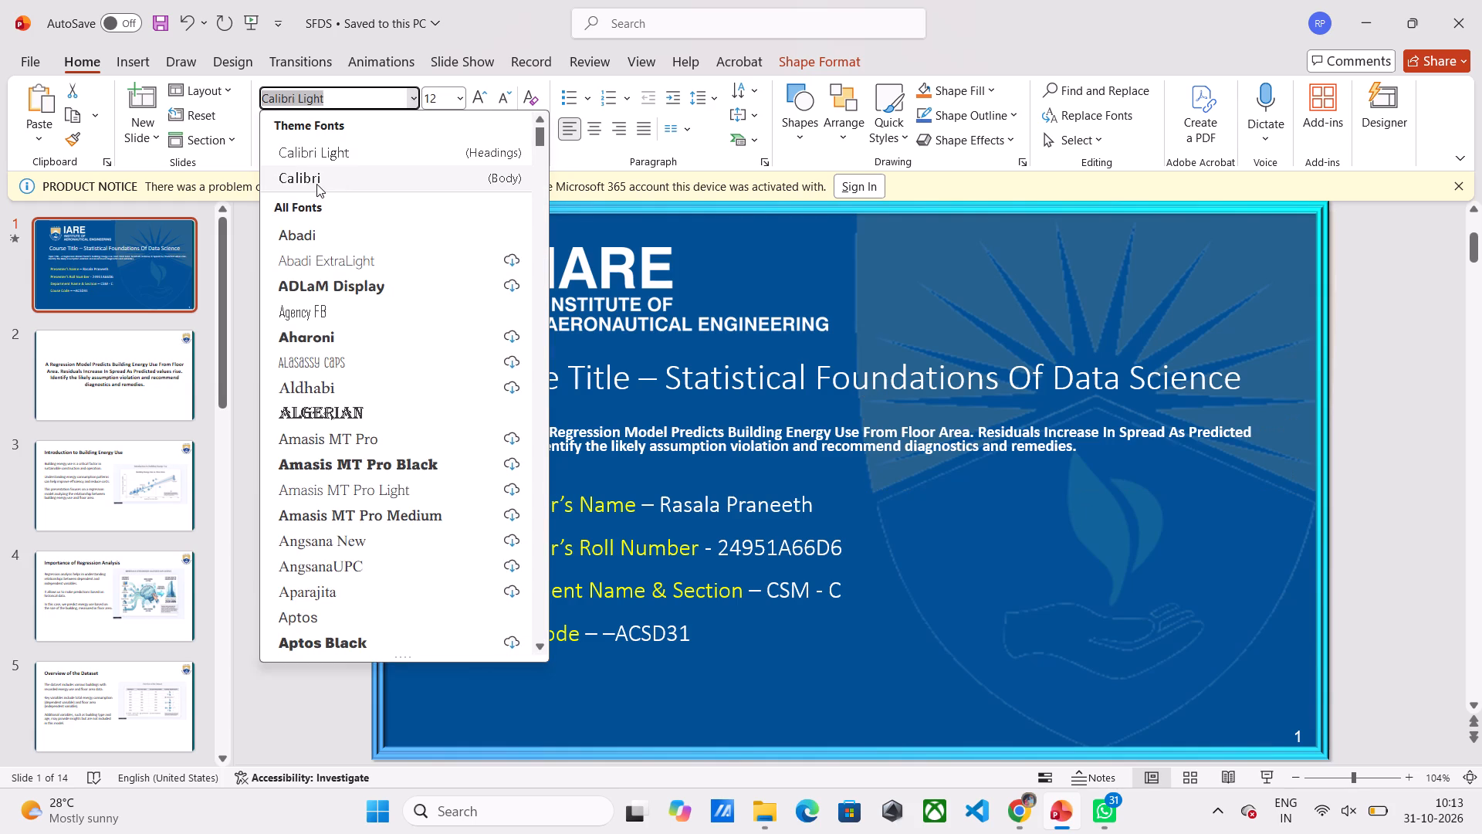
left_click(316, 184)
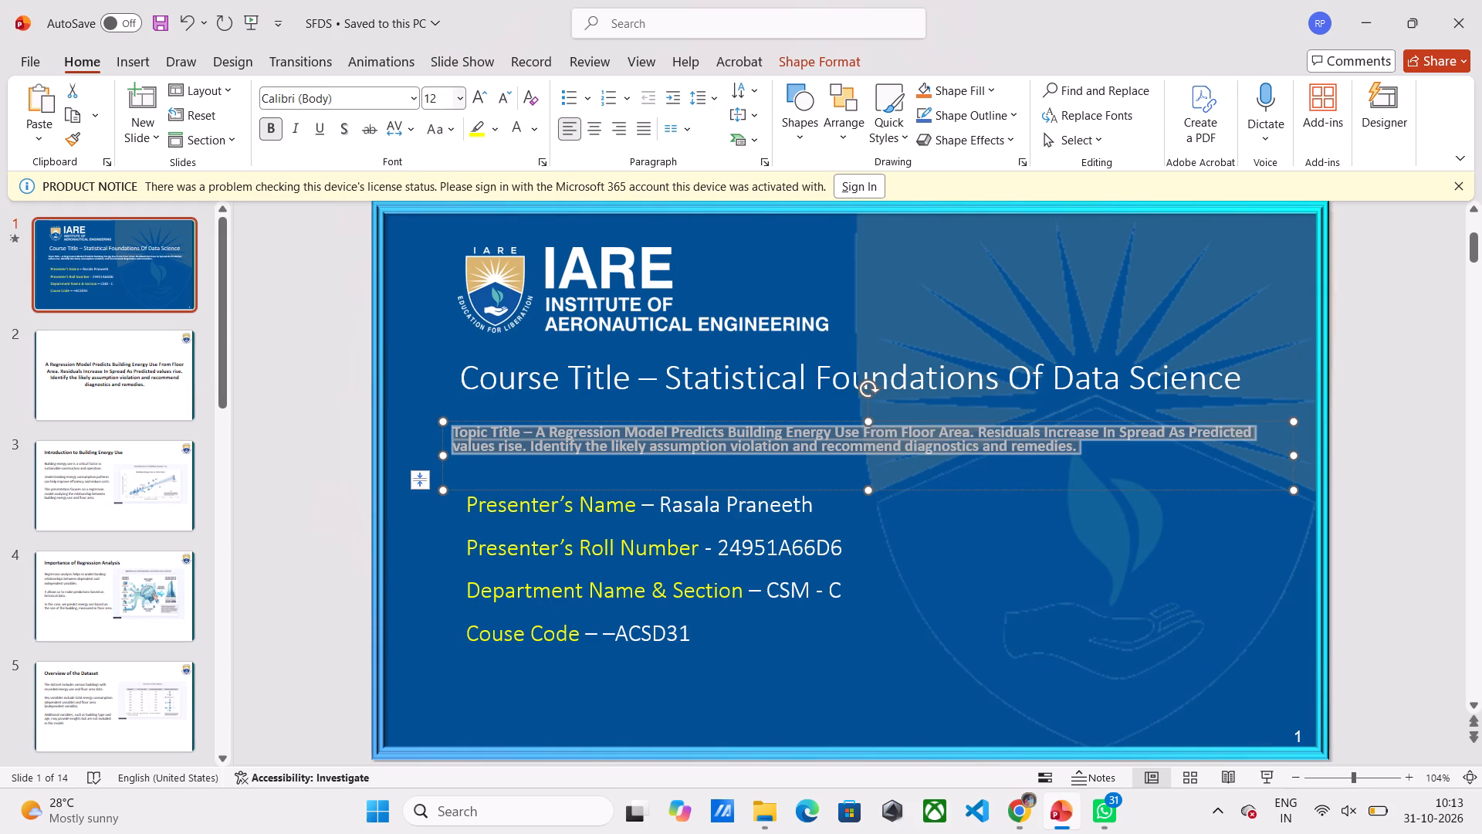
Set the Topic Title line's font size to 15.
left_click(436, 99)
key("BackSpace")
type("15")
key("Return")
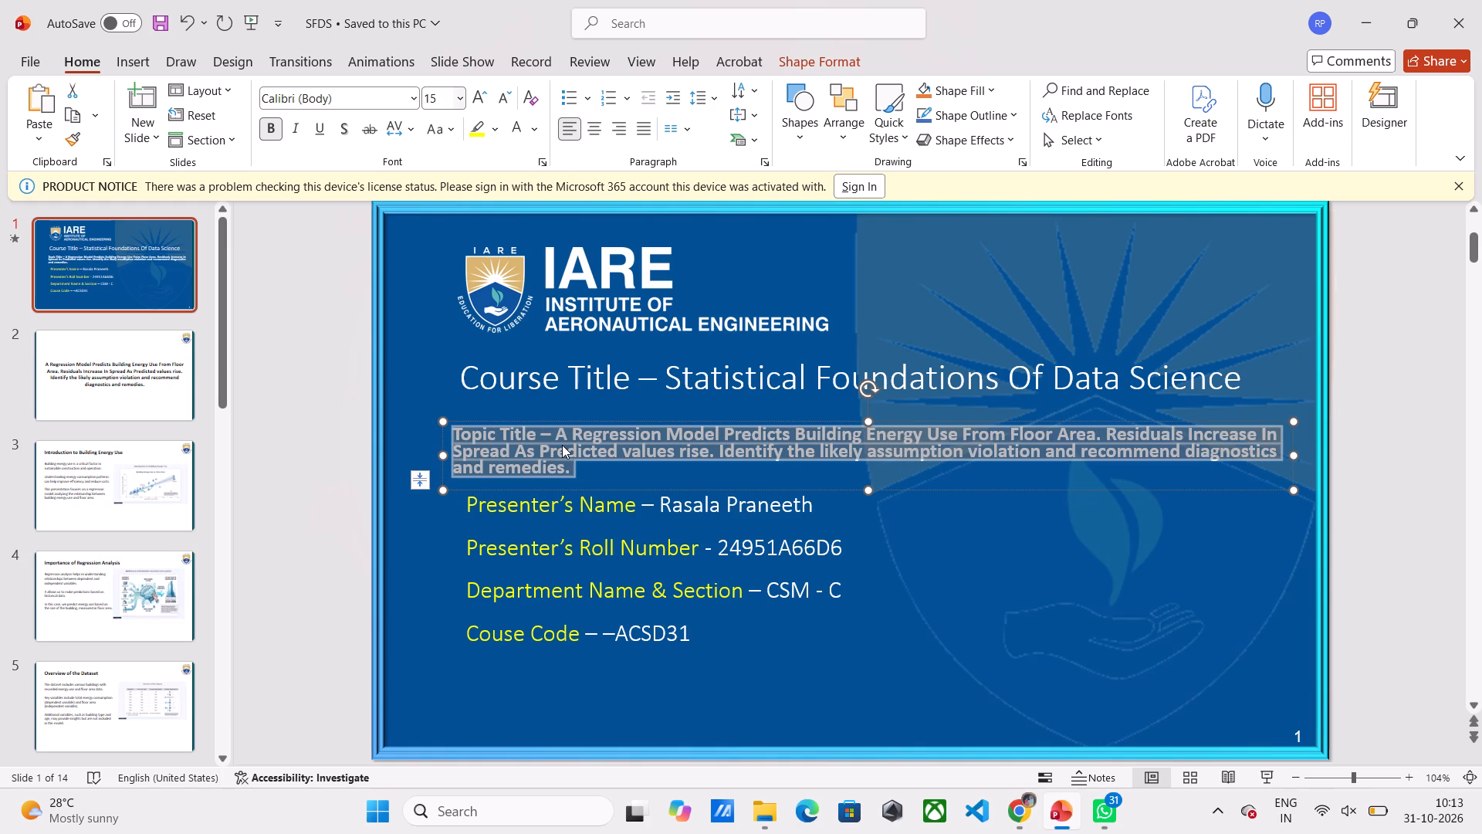
Remove the bold formatting from the whole Topic Title line.
left_click(278, 139)
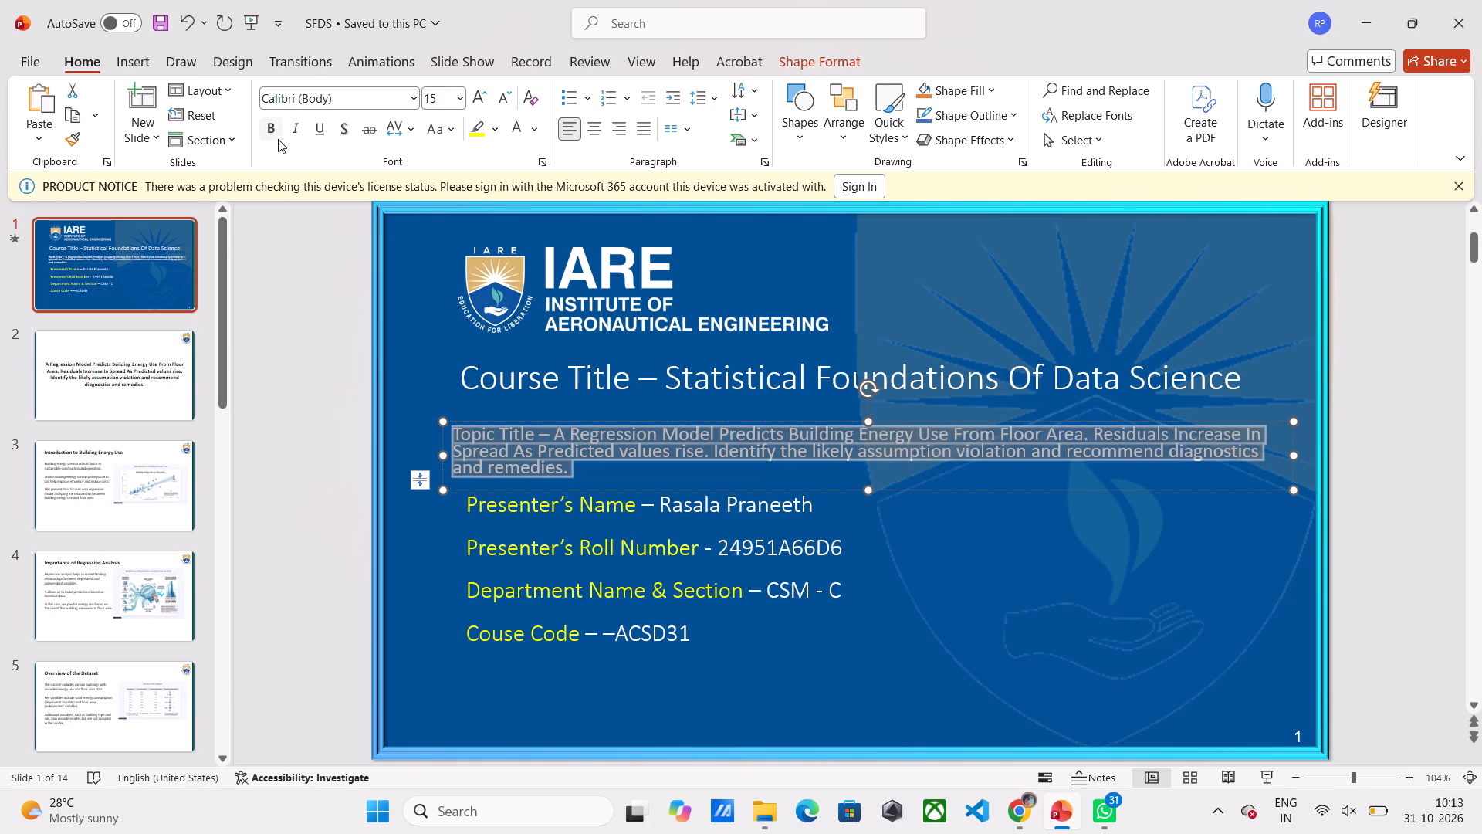
left_click(969, 615)
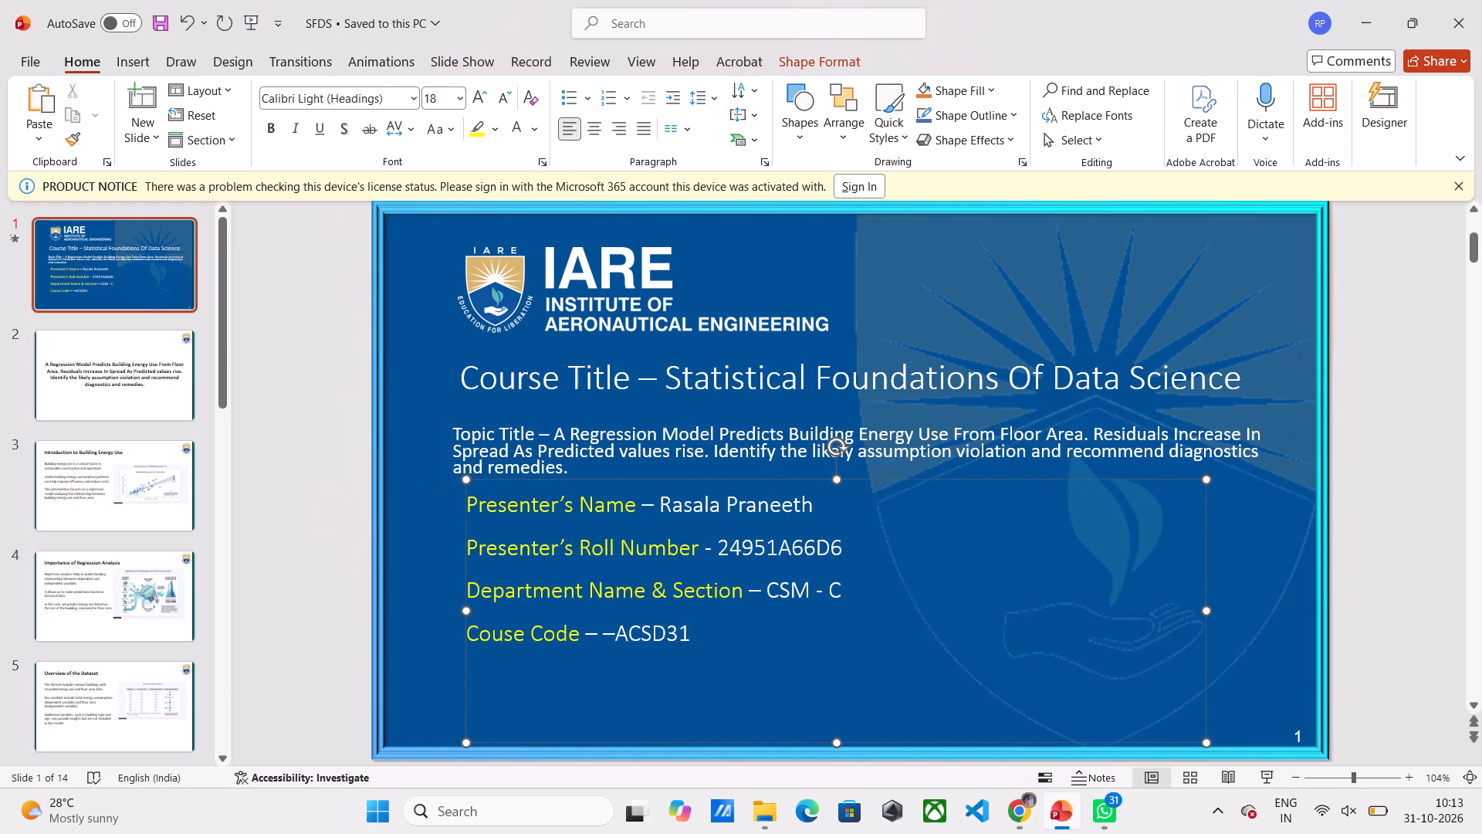
Set the font size of all text in the Topic Title box to 16.
left_click(709, 435)
key("ctrl+a")
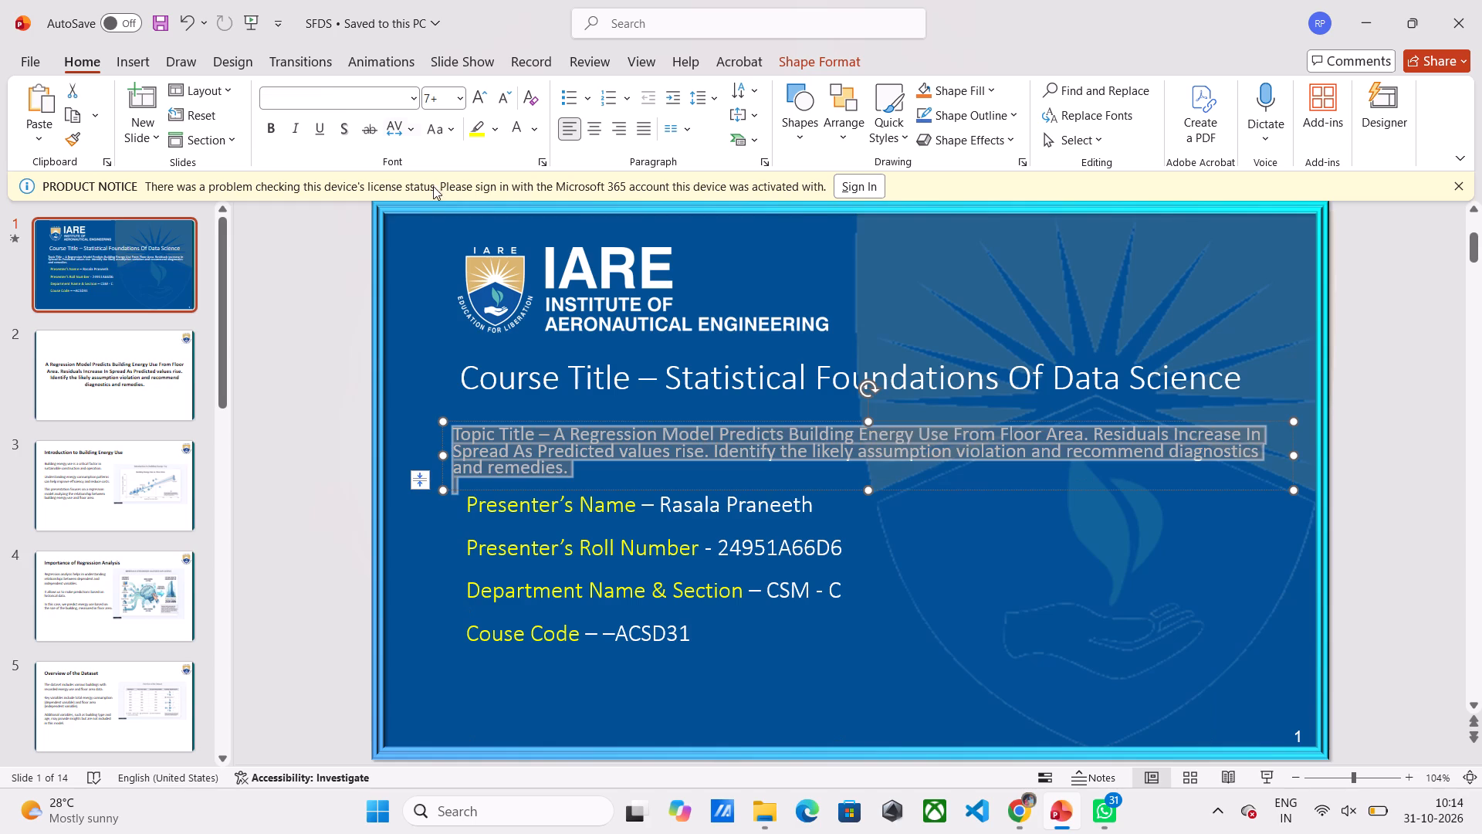
left_click(442, 102)
key("BackSpace")
type("16")
key("Return")
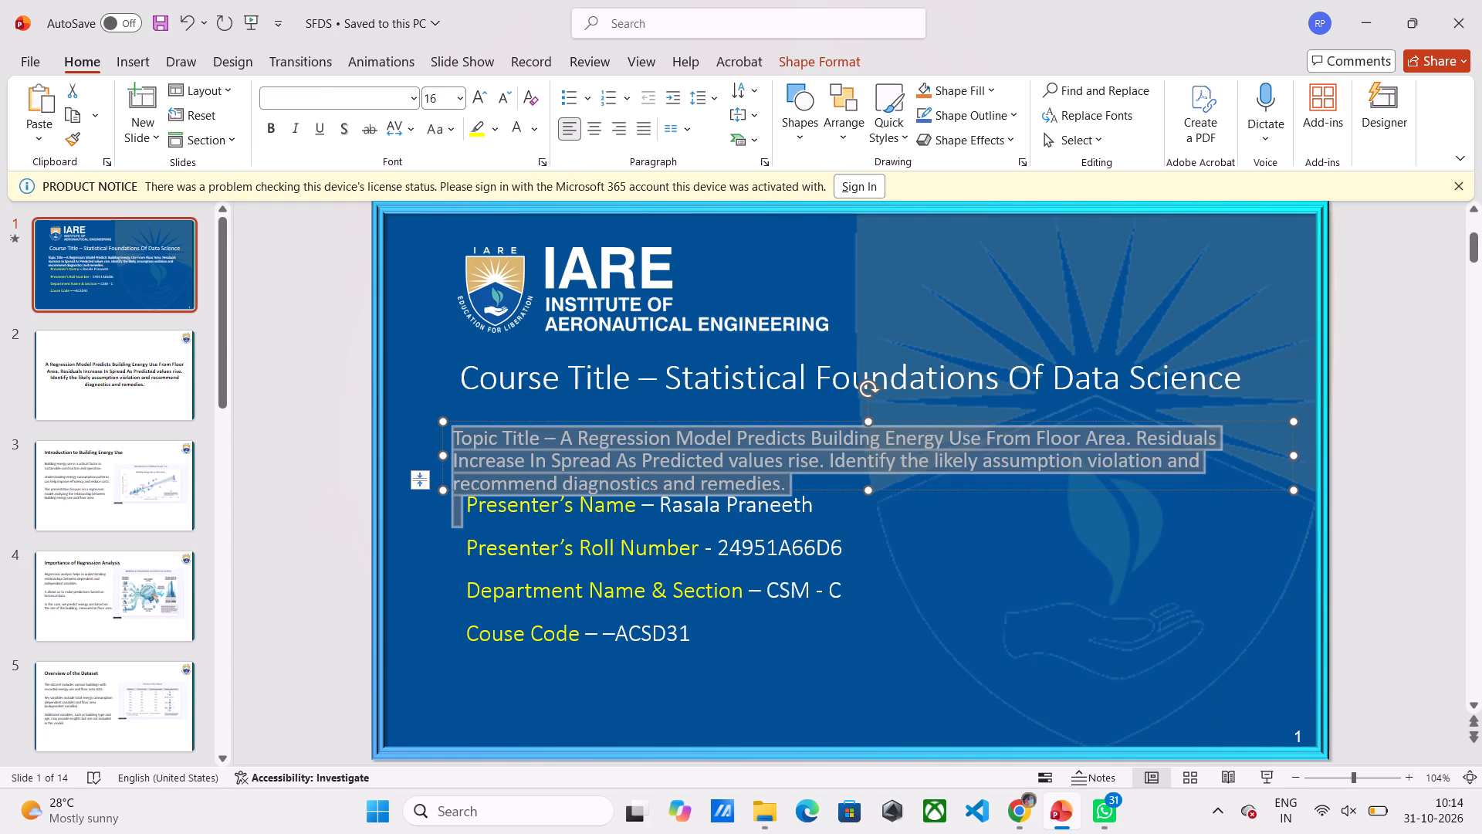
Move the Topic Title box up slightly, just below the Course Title, and widen it rightward to about the slide's inner border.
left_click_drag(823, 419, 821, 402)
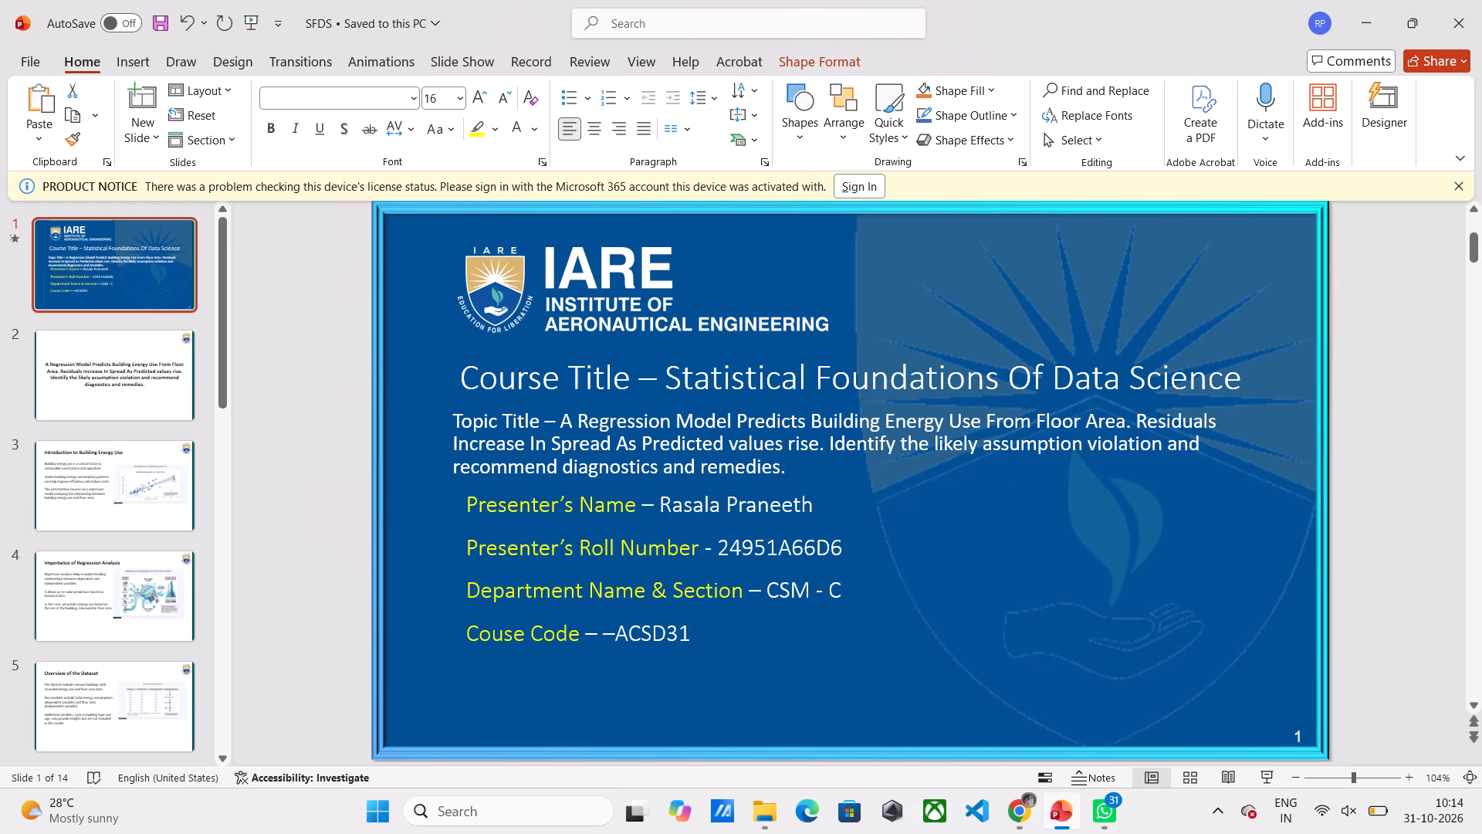
left_click_drag(821, 402, 821, 403)
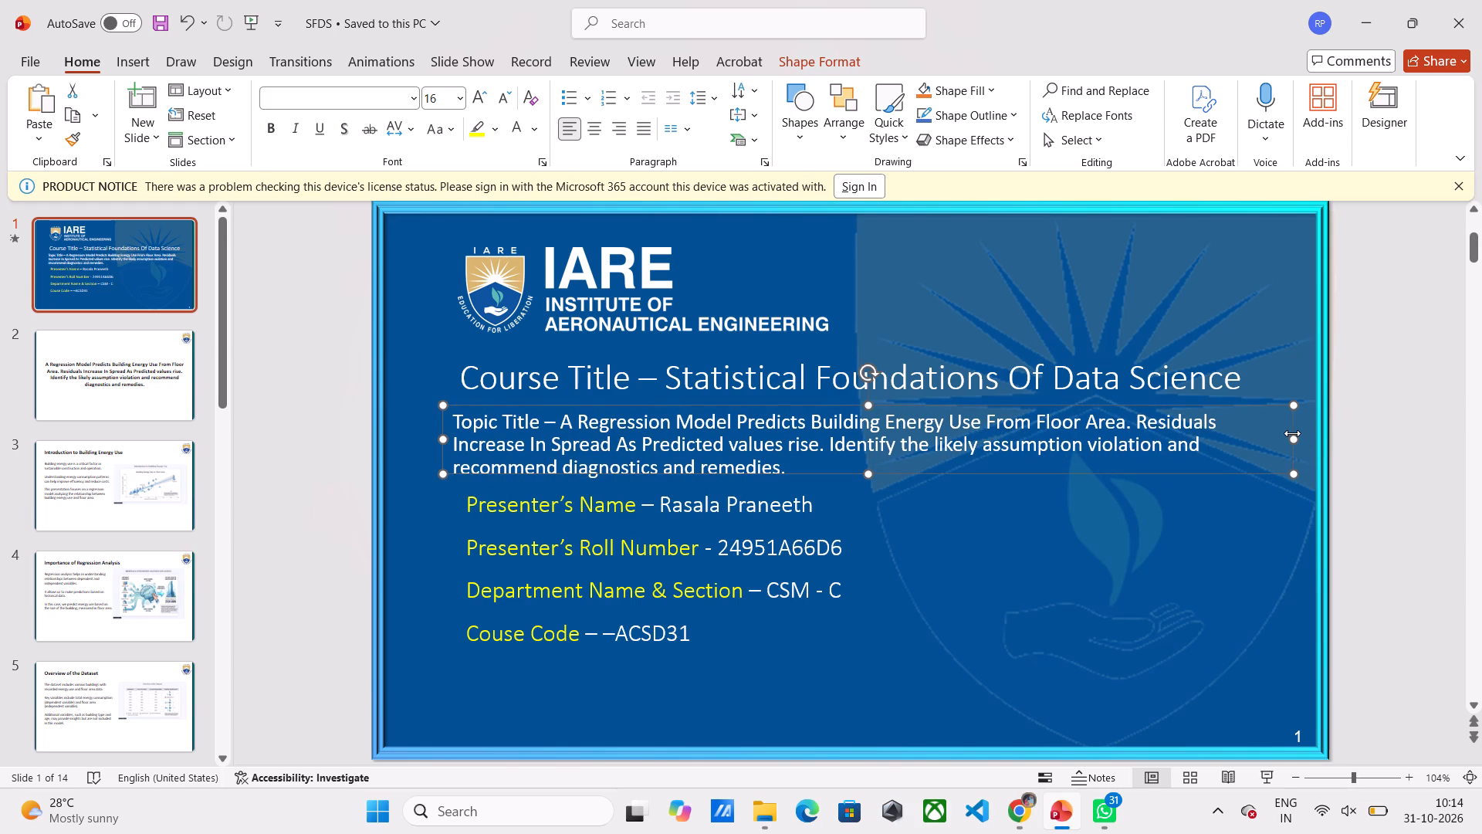
left_click_drag(1295, 439, 1364, 432)
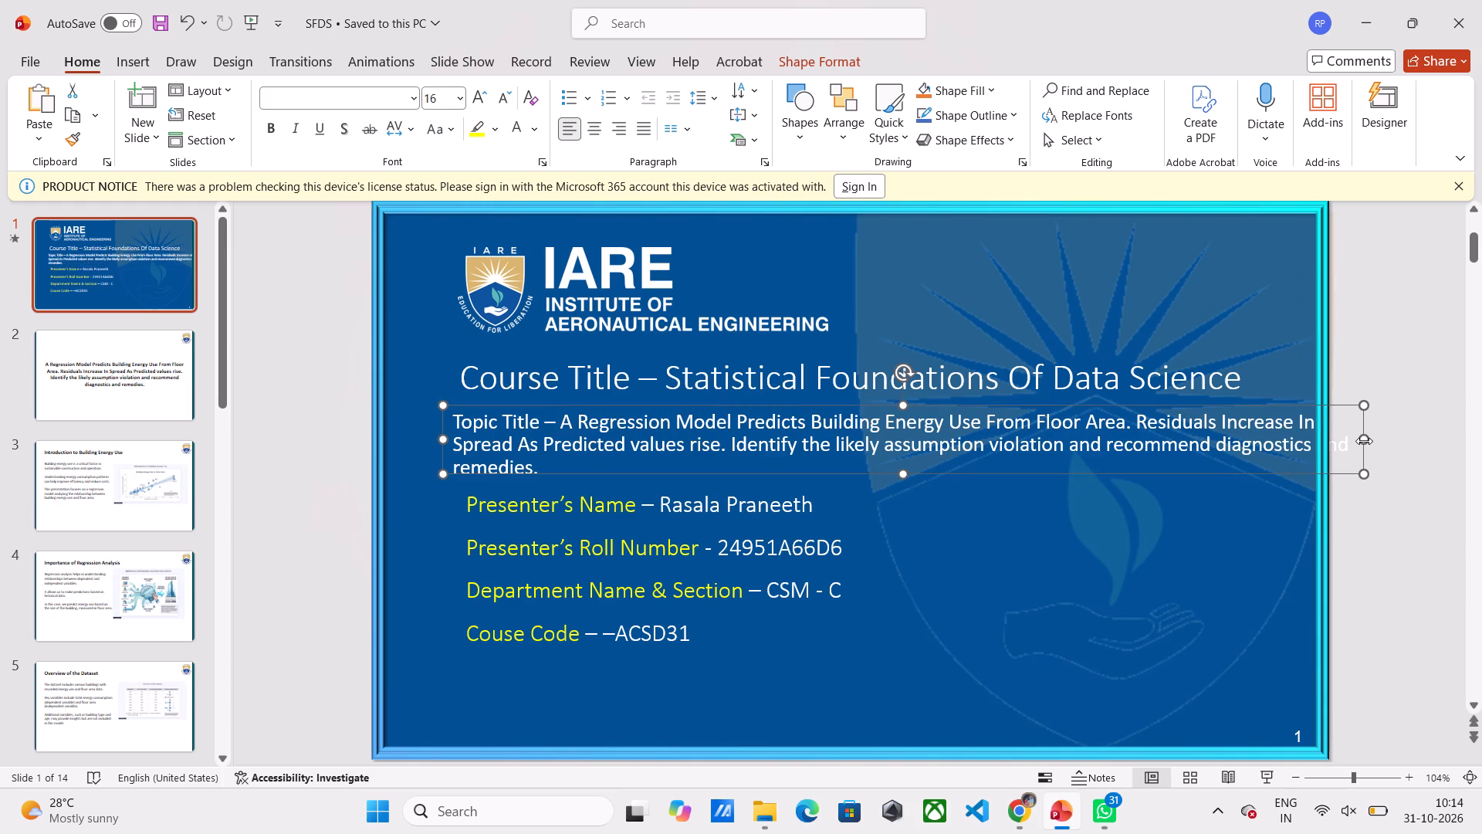
left_click_drag(1364, 441, 1321, 451)
left_click(1214, 566)
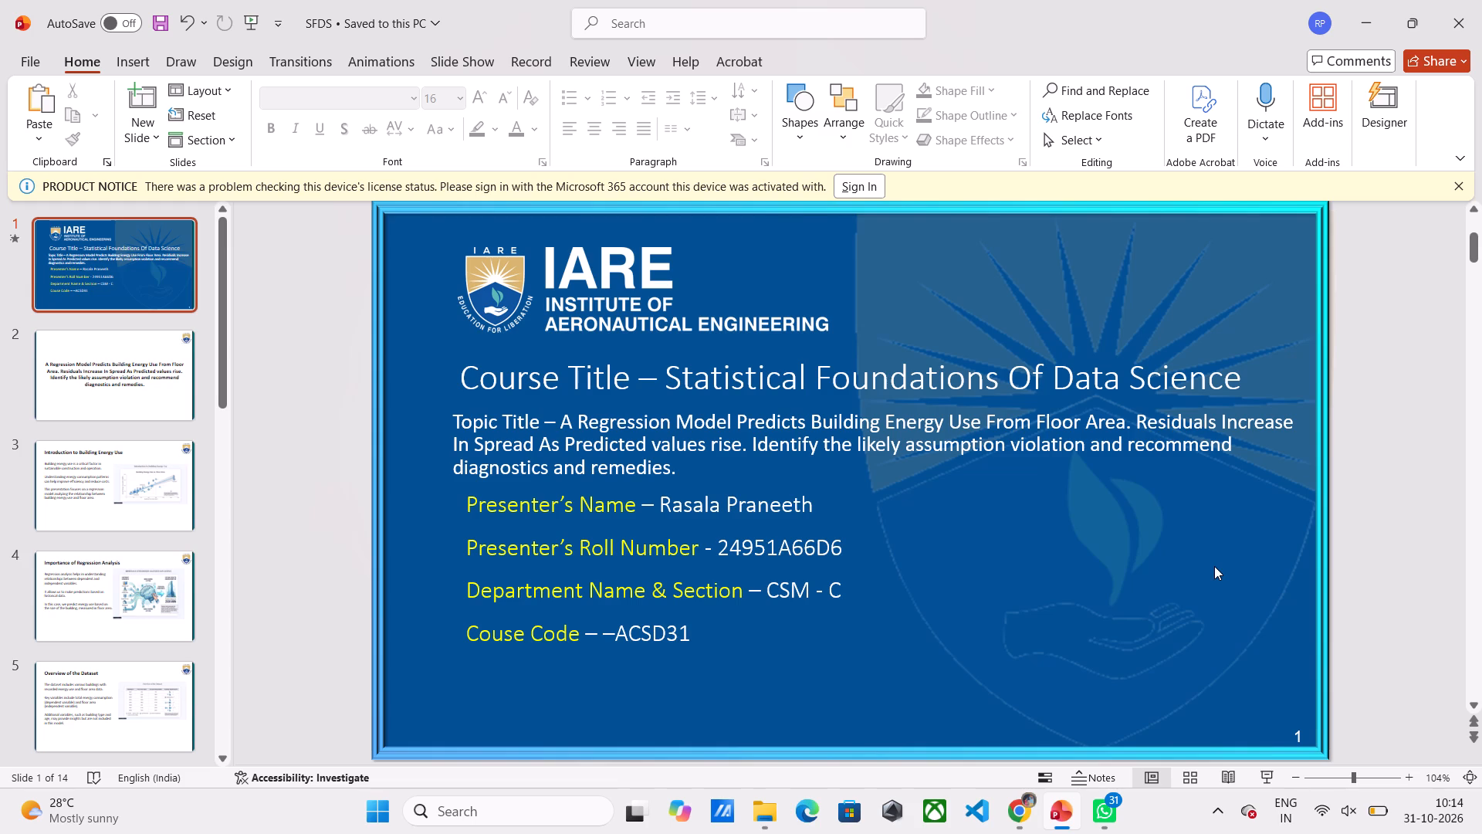
Go to slide 3, Introduction to Building Energy Use, and save the SFDS presentation.
left_click(115, 466)
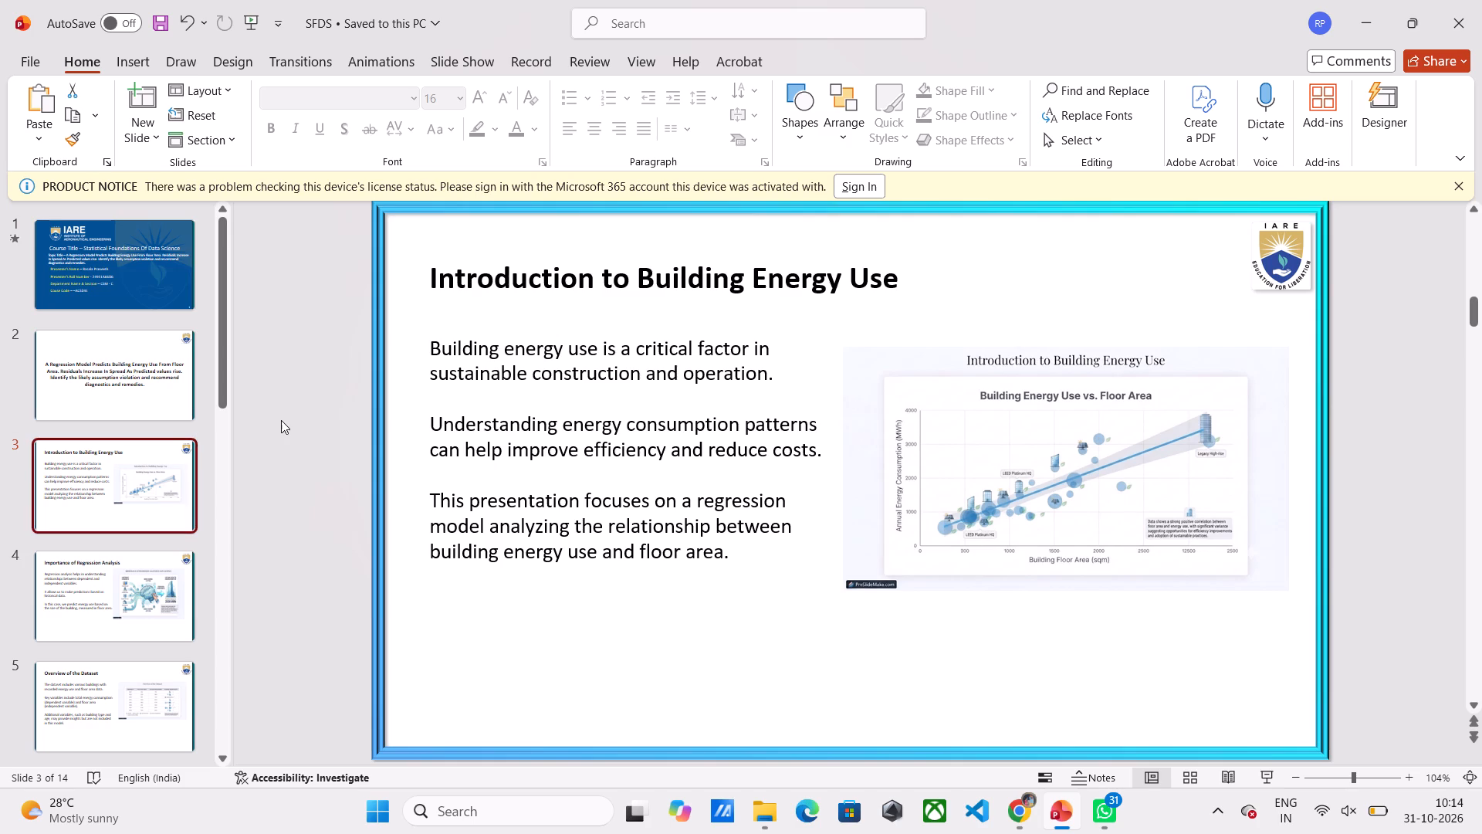
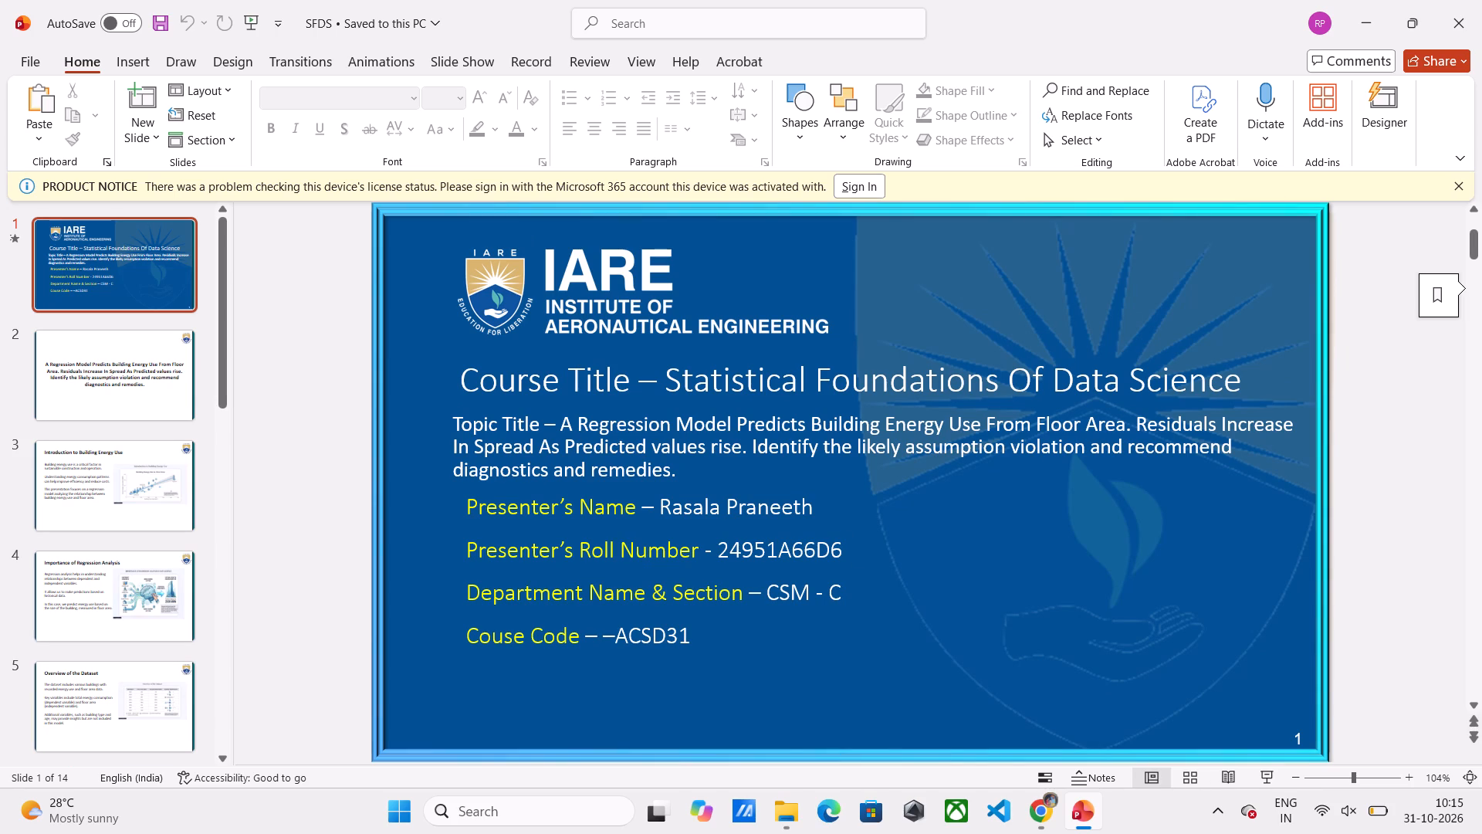
Change the course code on the title slide to ACAD07 and save the SFDS presentation.
left_click(689, 617)
key("BackSpace")
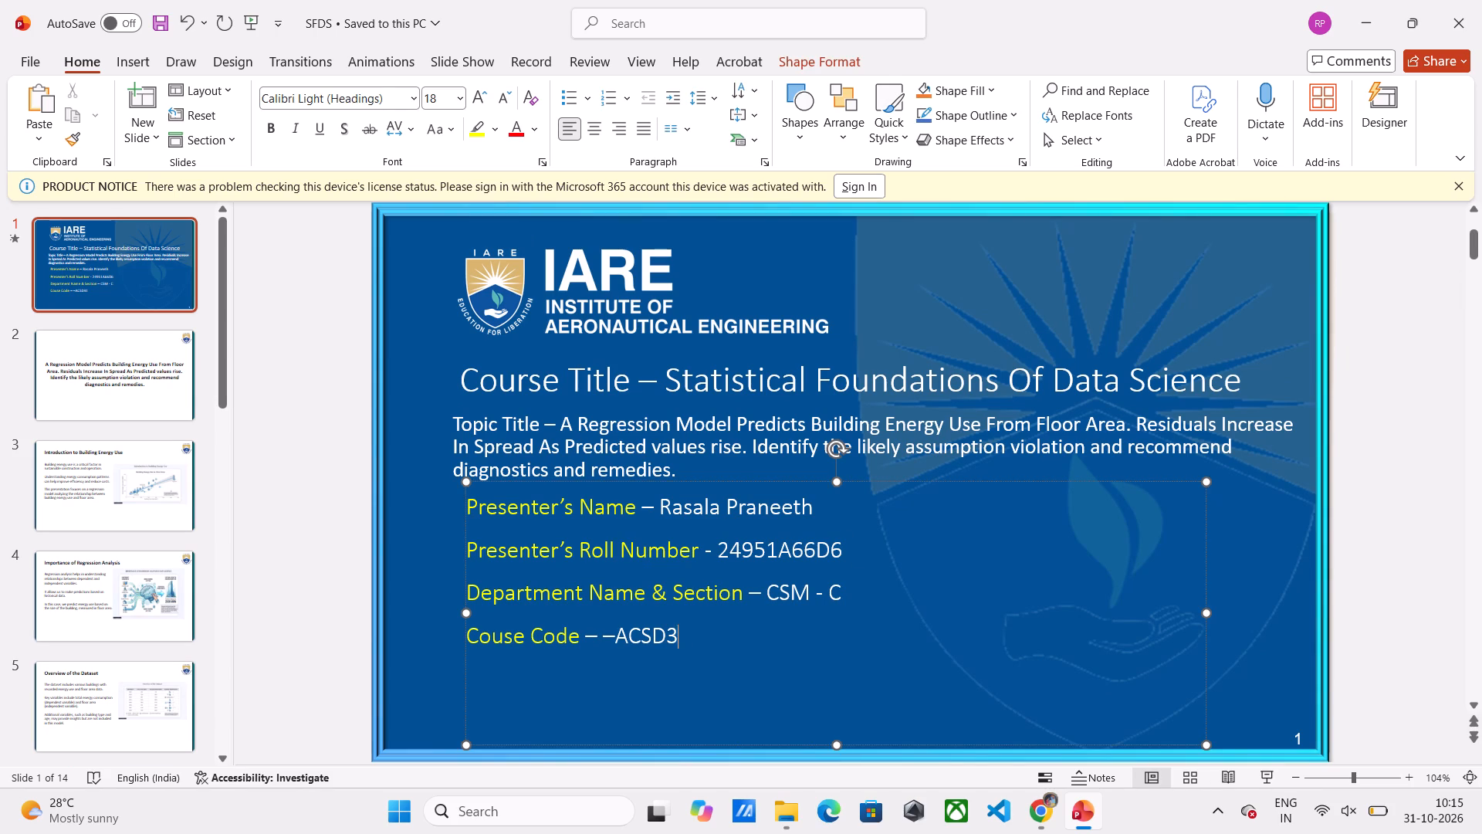
key("BackSpace")
key("BackSpace")
key("BackSpace")
key("a")
type("DO")
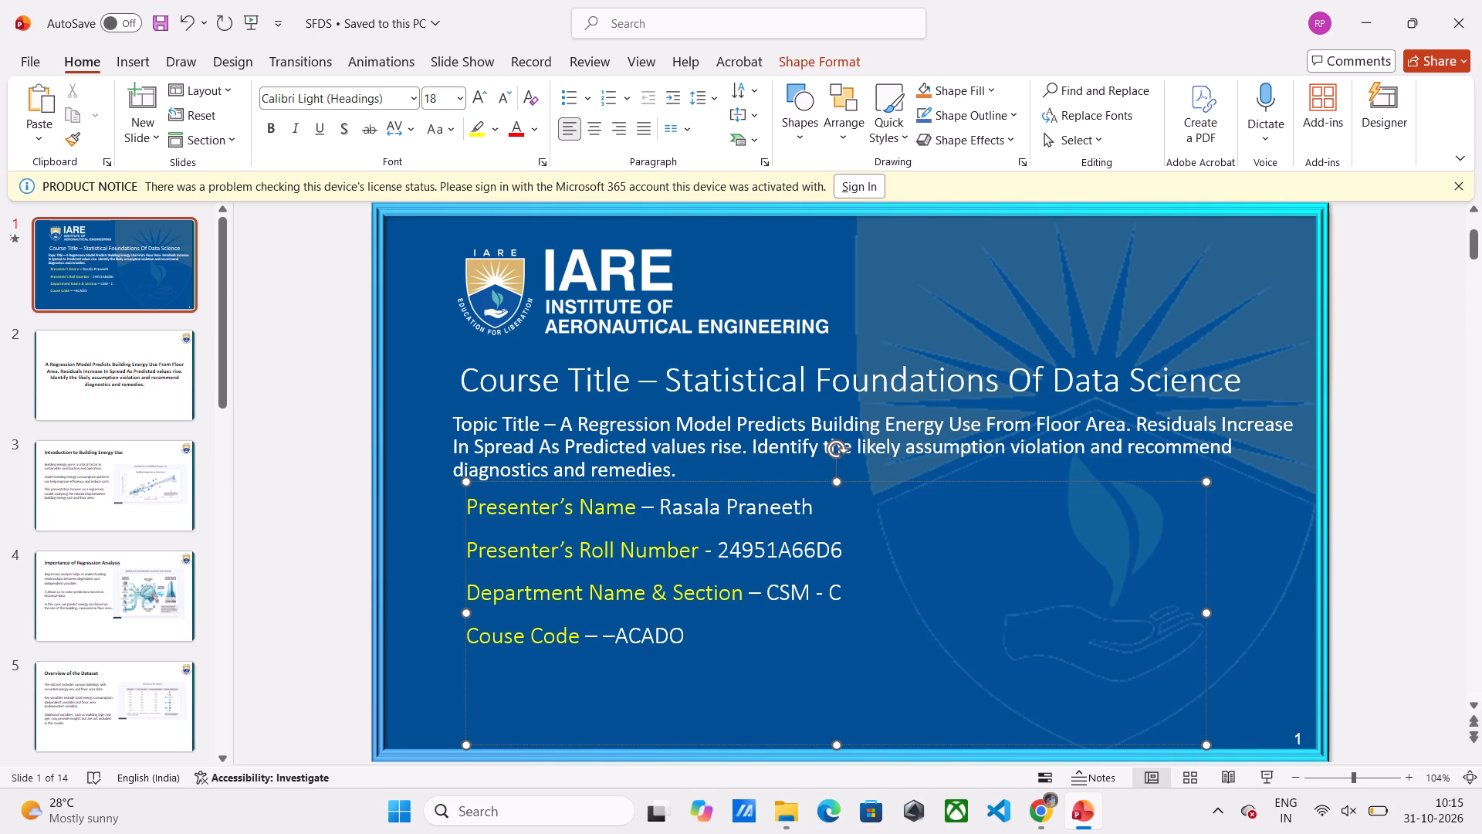
key("BackSpace")
type("07")
left_click(276, 605)
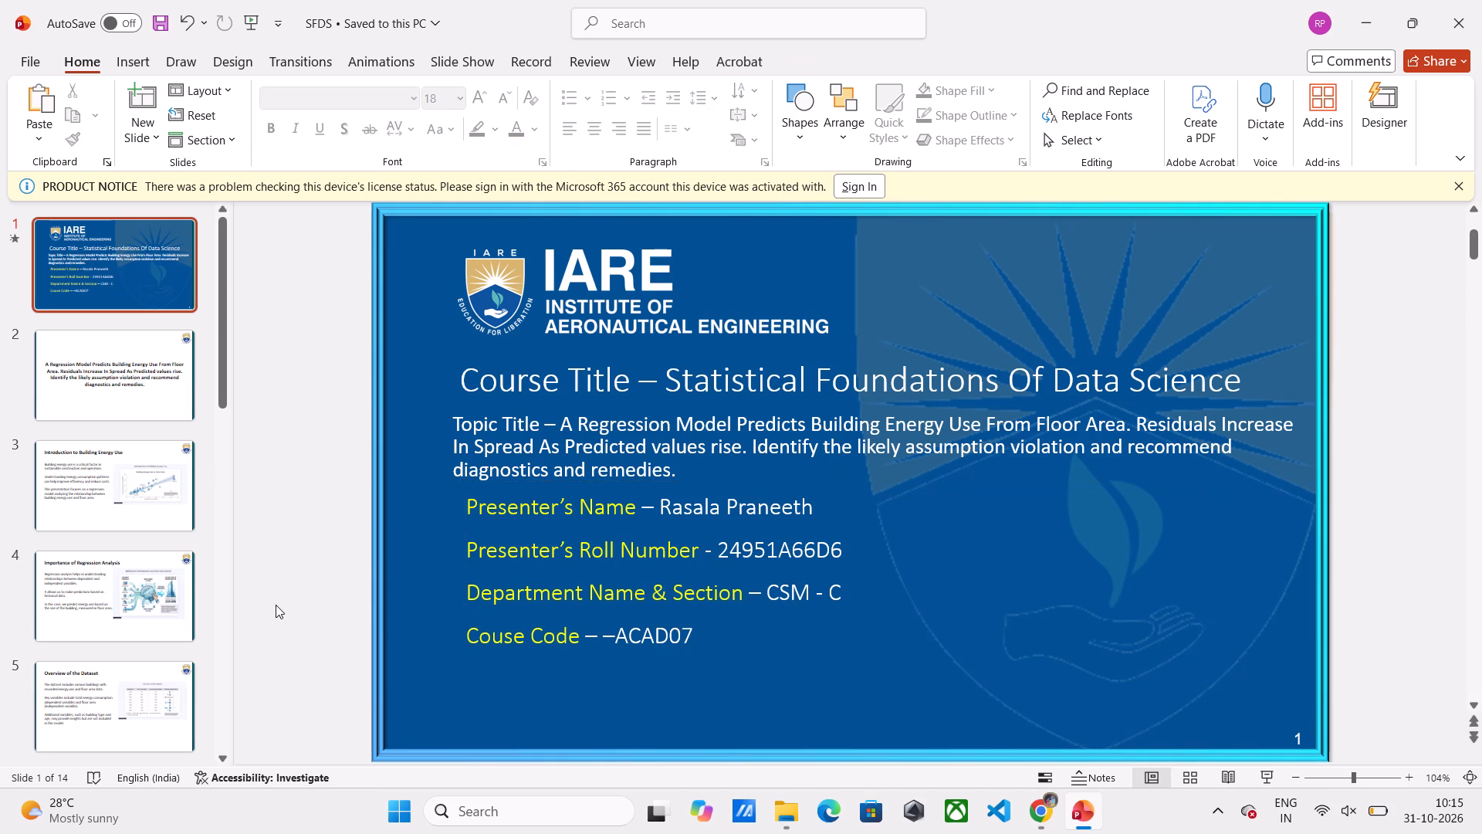
key("ctrl+s")
Search Windows for the Zoom Workplace app.
left_click(559, 819)
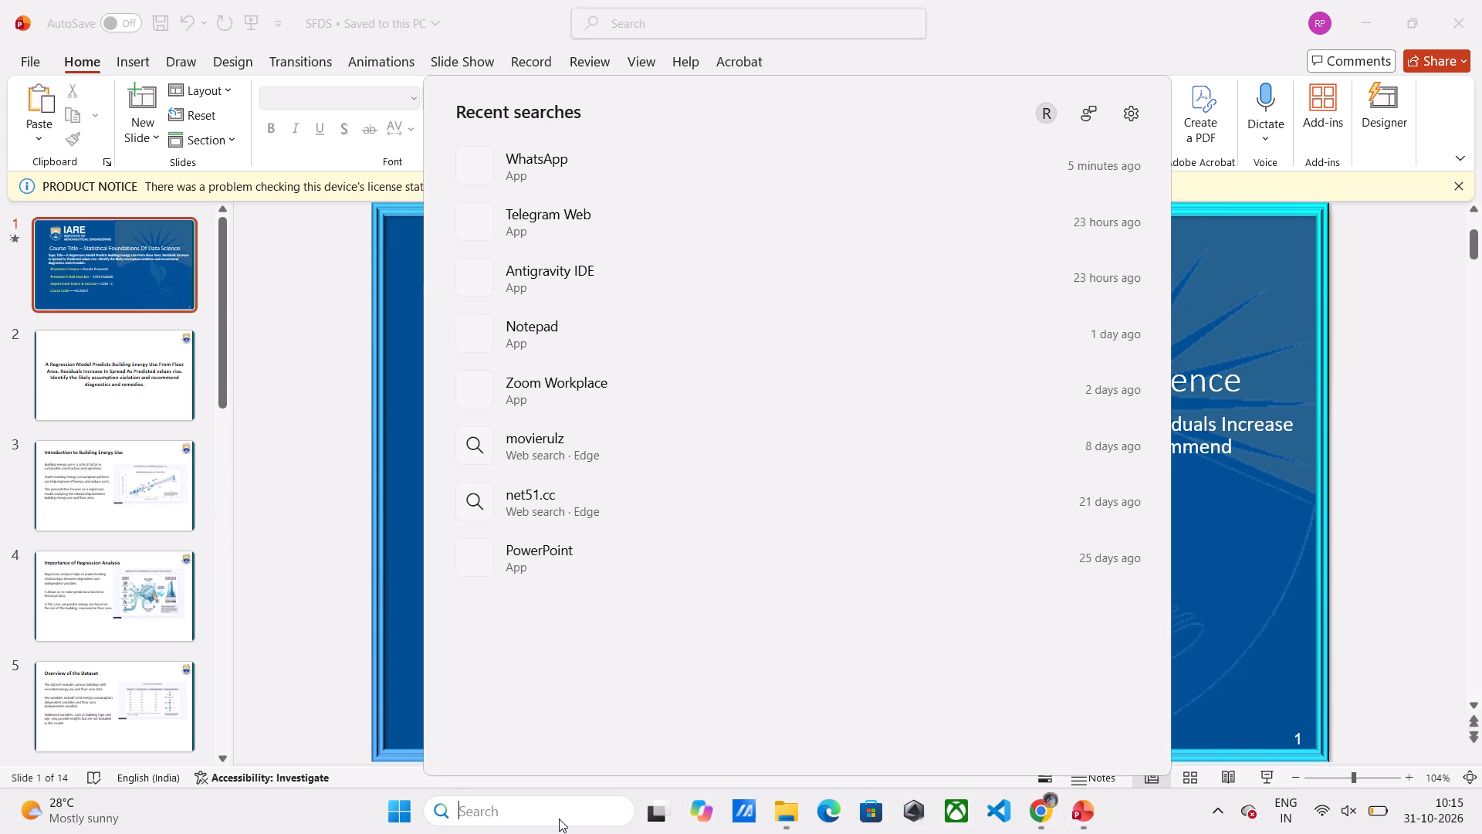
key("z")
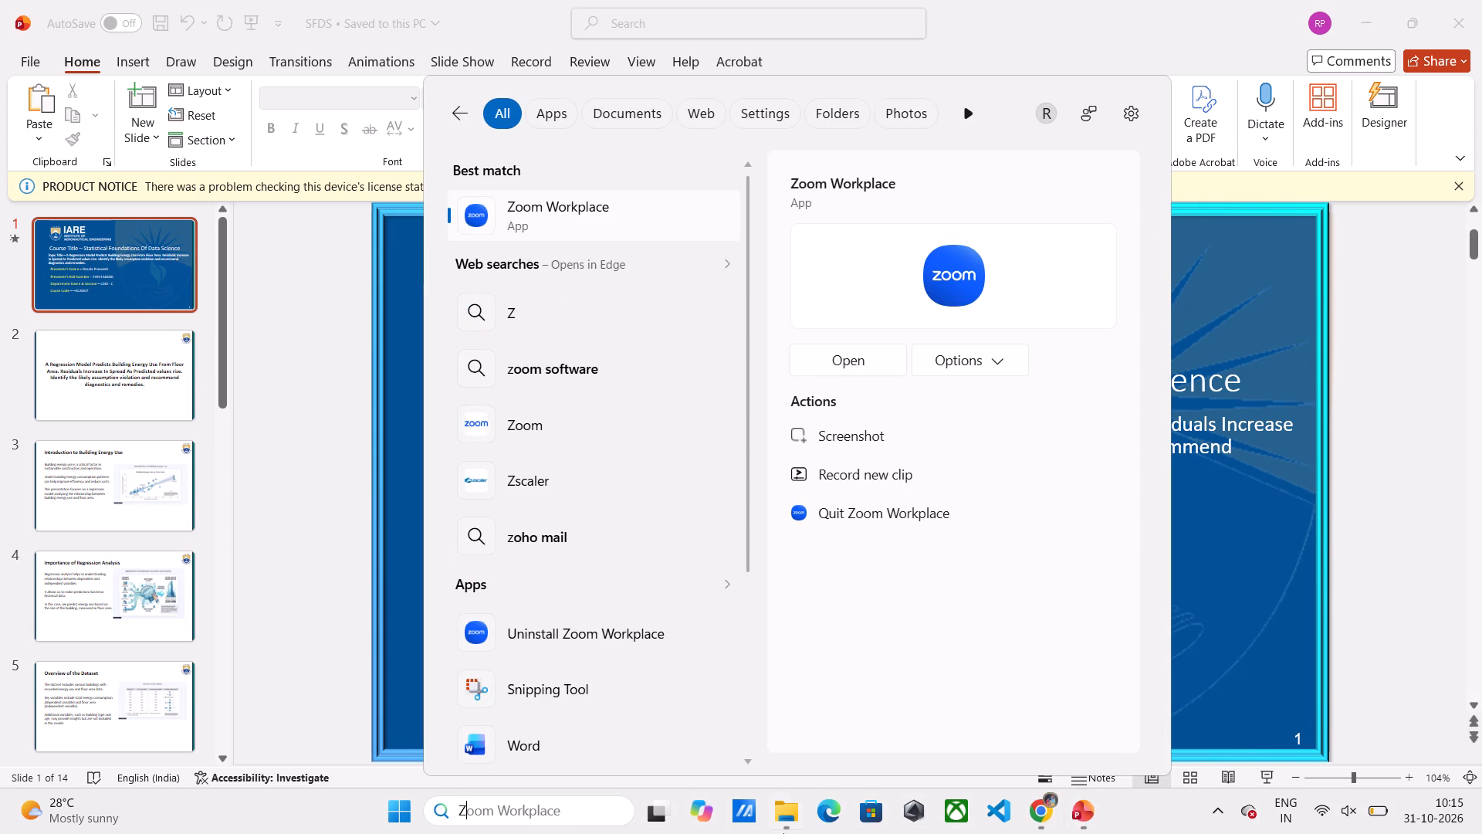
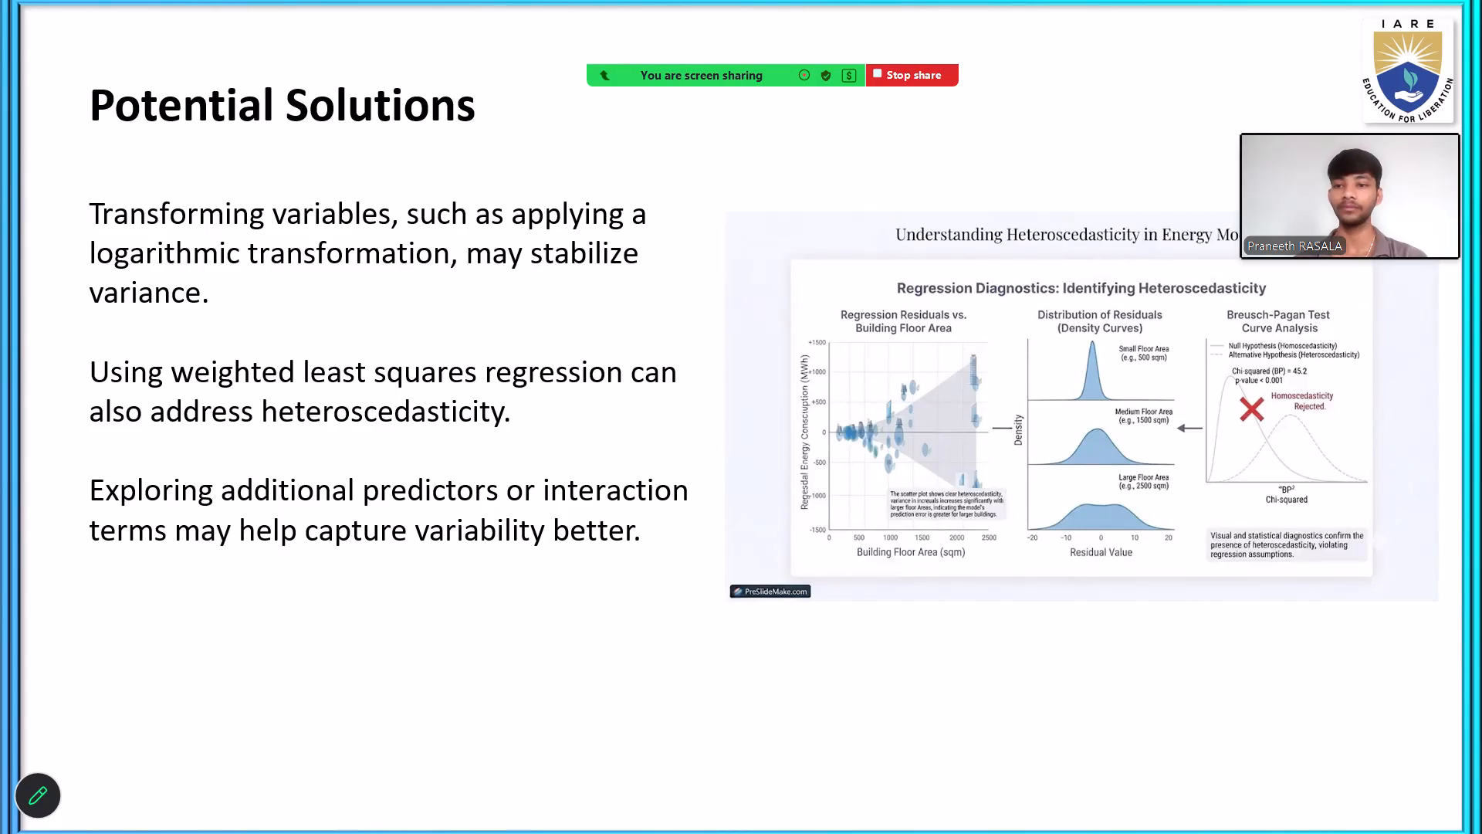
Advance the shared slide show from Potential Solutions to References, and return to the Conclusion slide to present it.
left_click(559, 381)
key("Down")
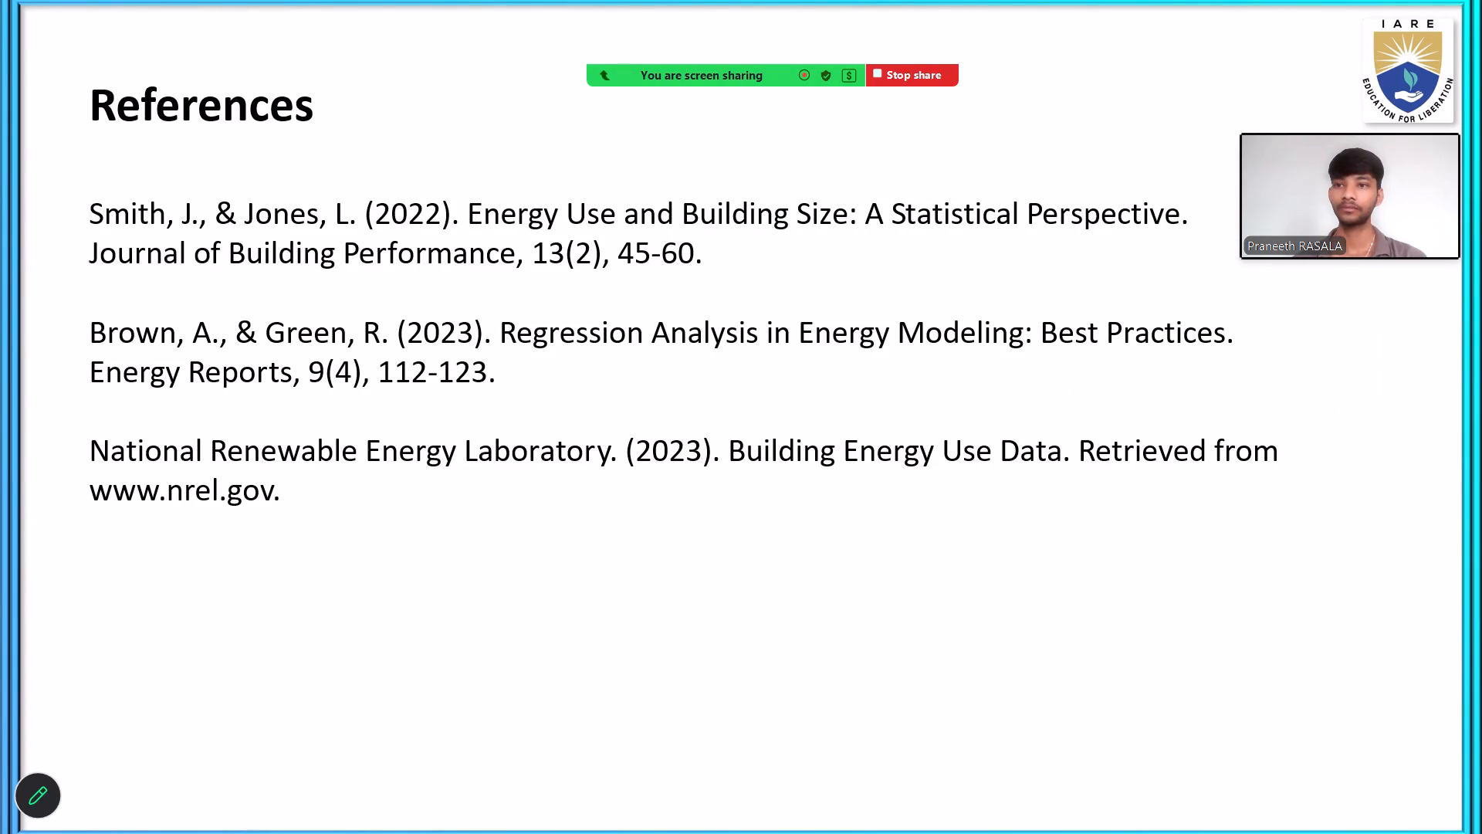
key("Up")
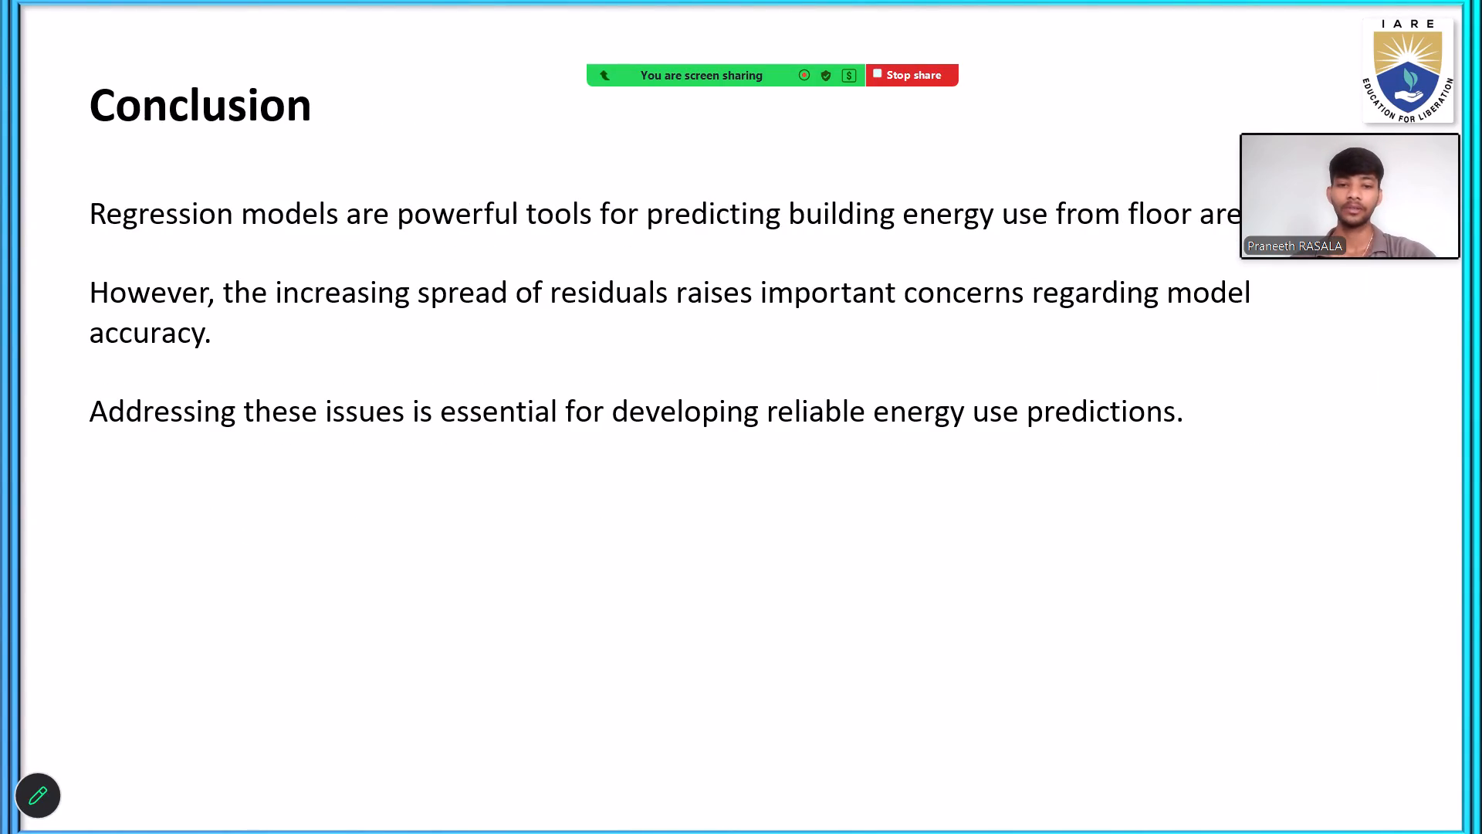
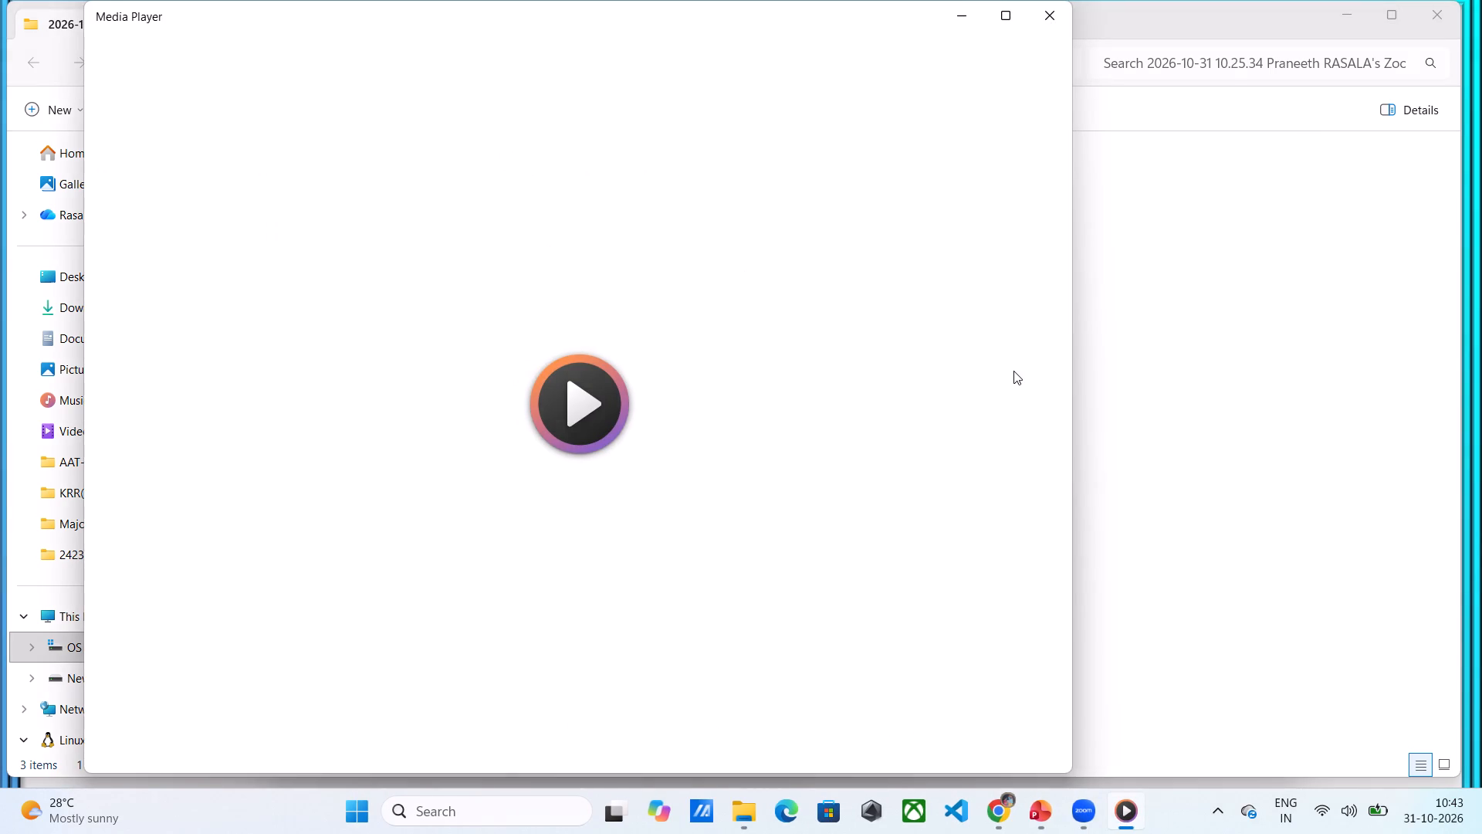
Check playback of the recorded Zoom presentation video, skipping ahead to the Conclusion slide at about 13:43, and close the player.
scroll(802, 381, "left", 1)
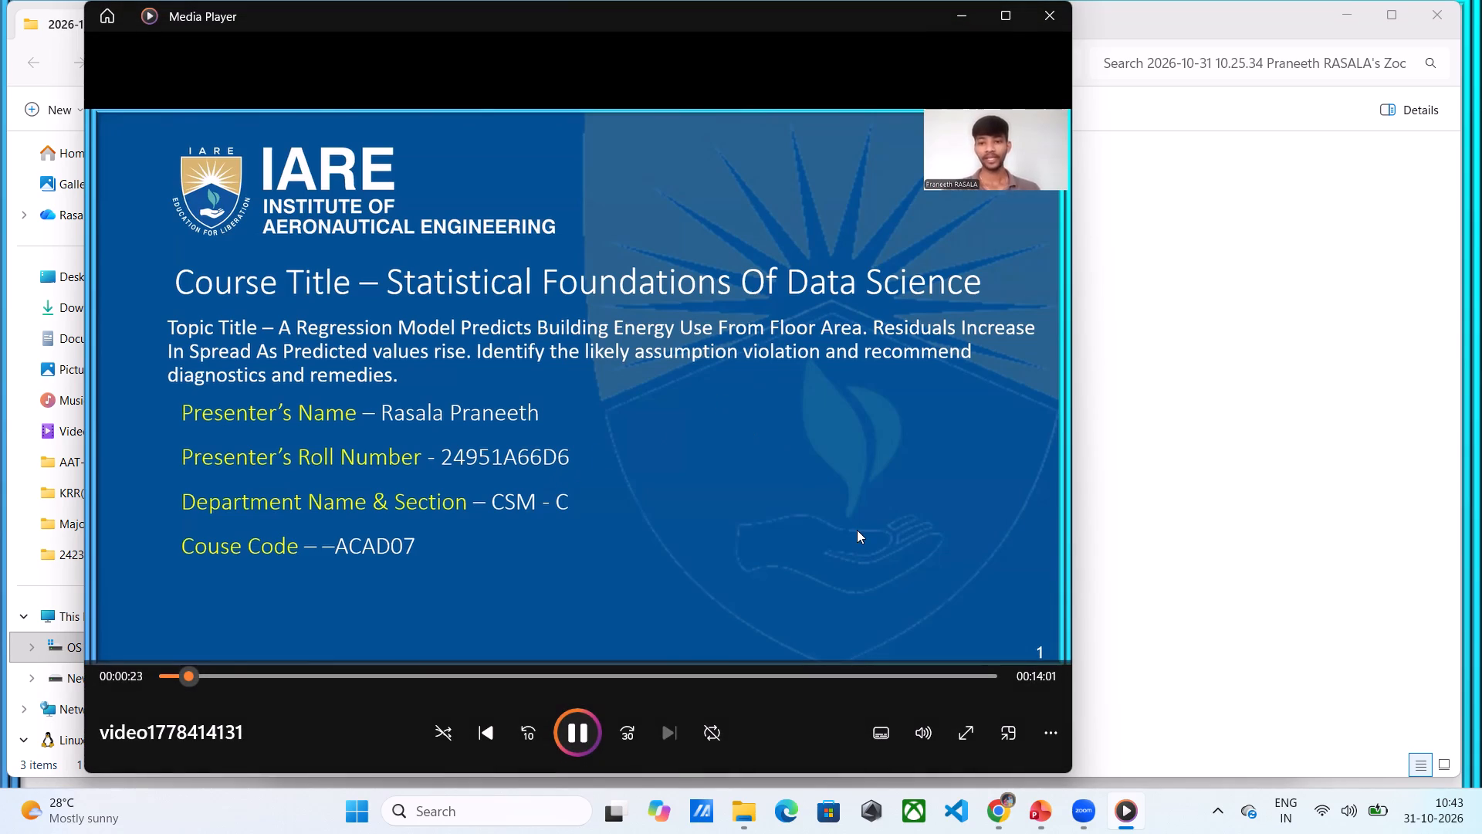
left_click(945, 673)
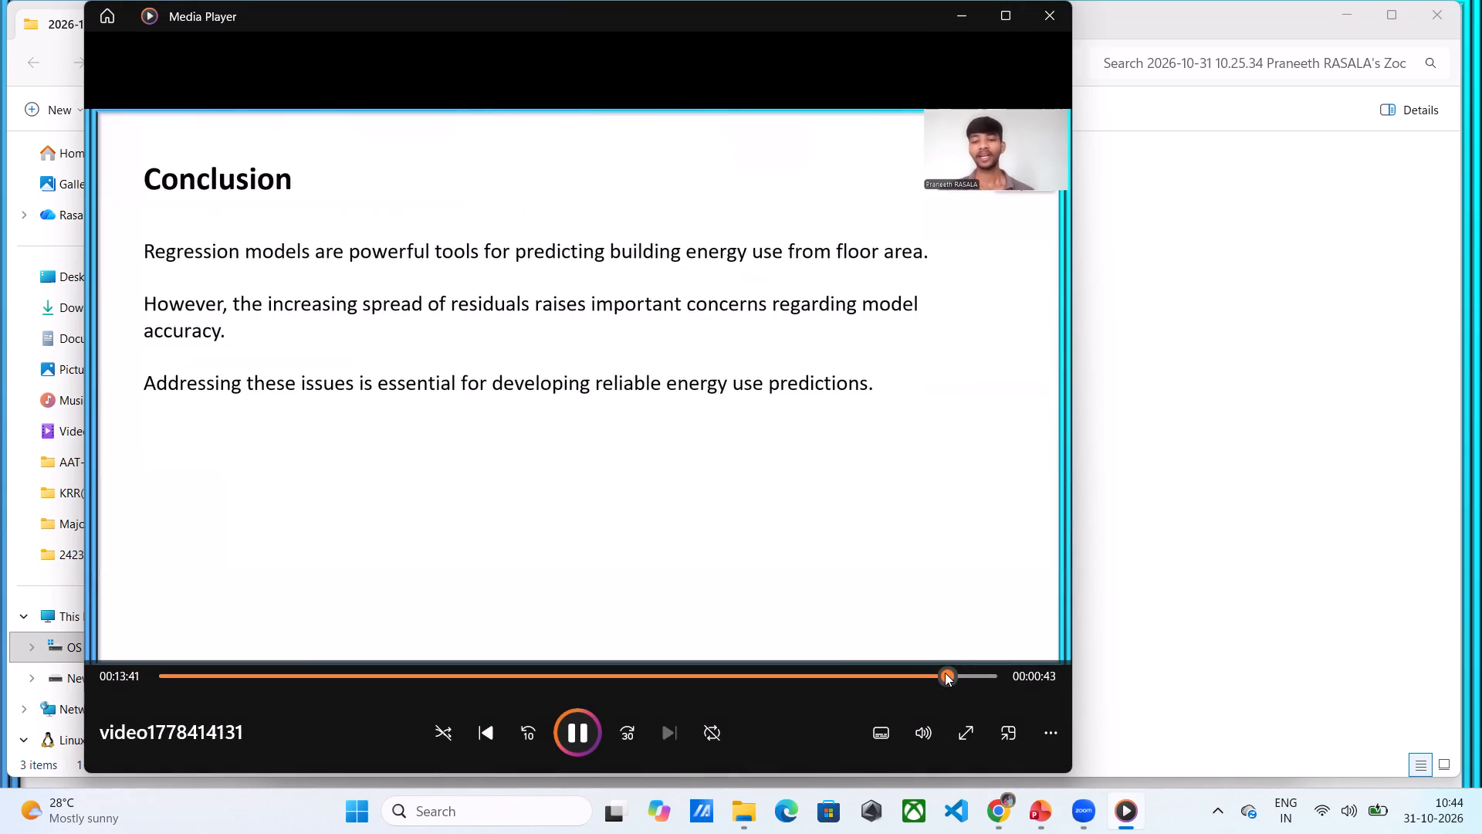
left_click(1048, 14)
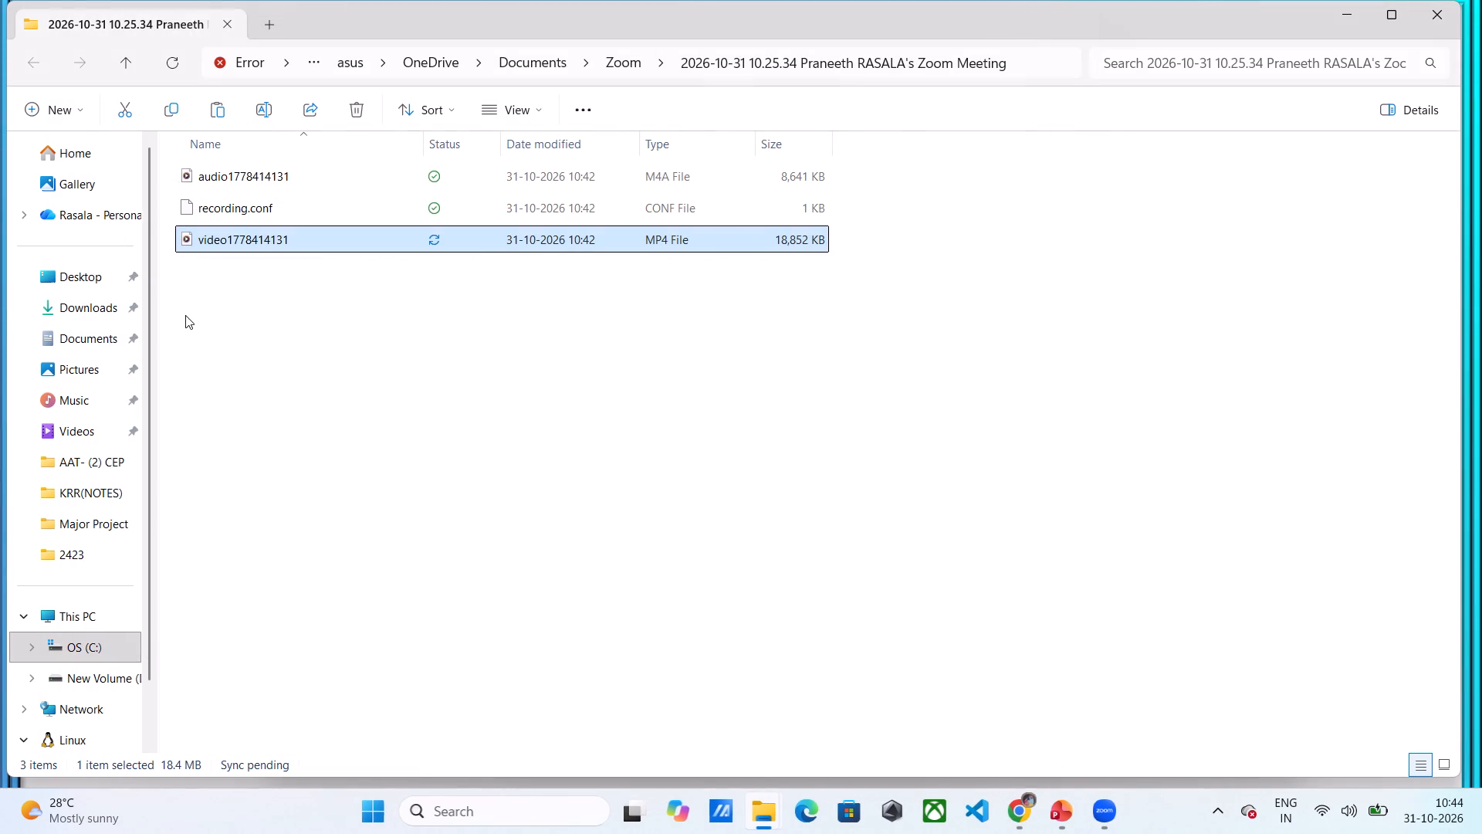
left_click(170, 103)
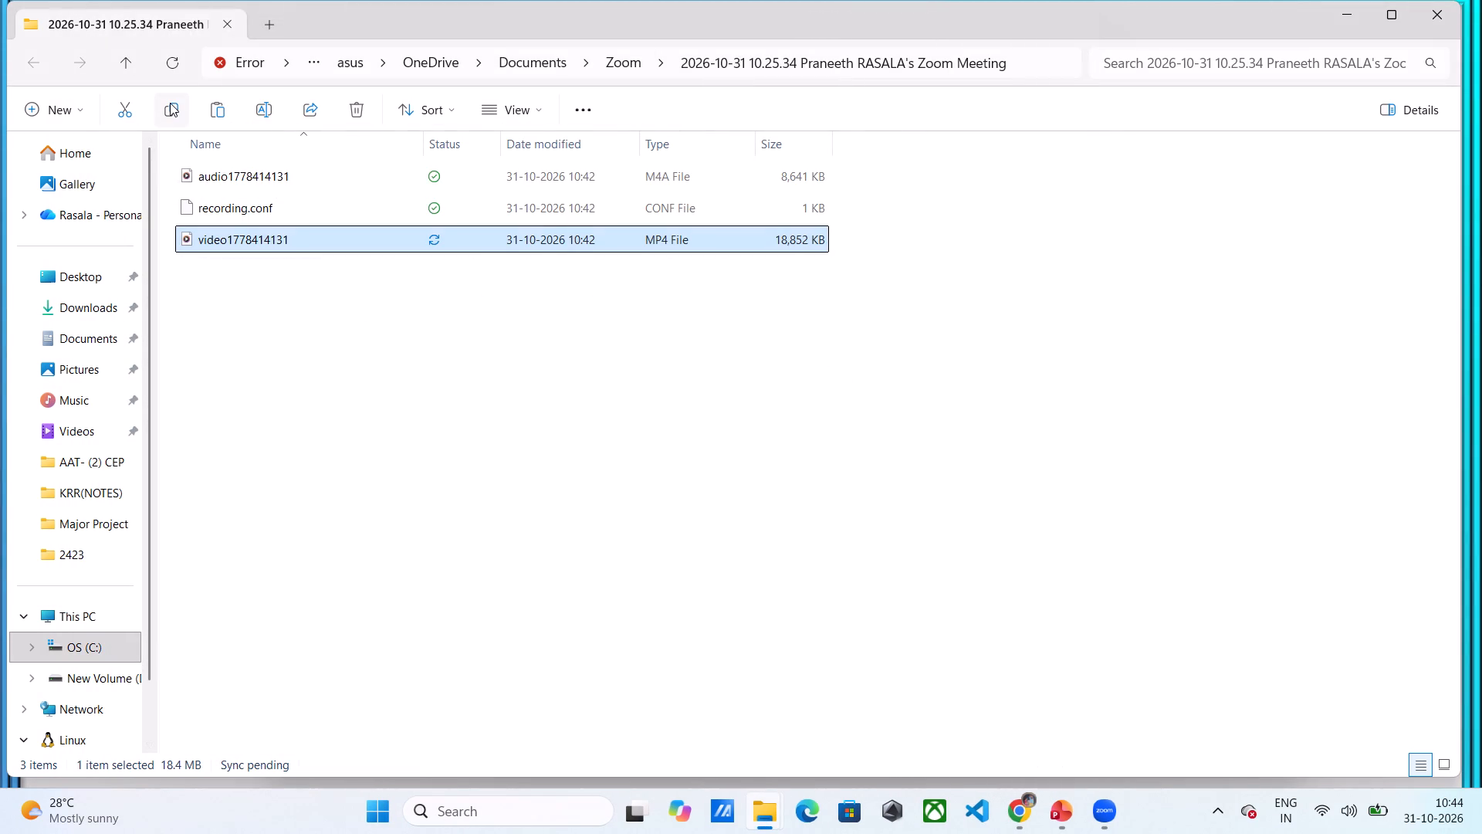
Copy the MP4 video file from the Zoom meeting recording folder.
left_click(303, 114)
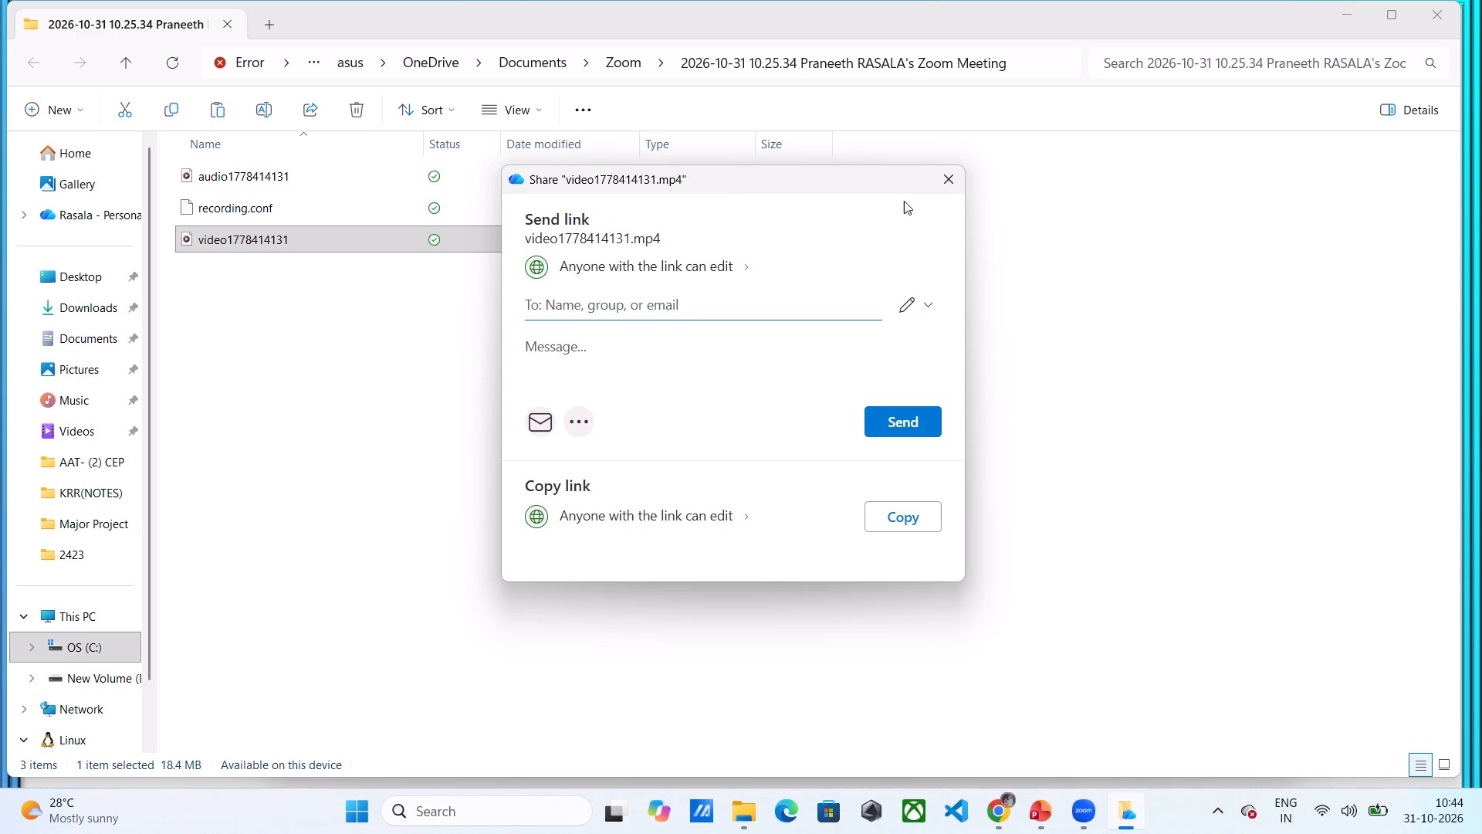
left_click(956, 178)
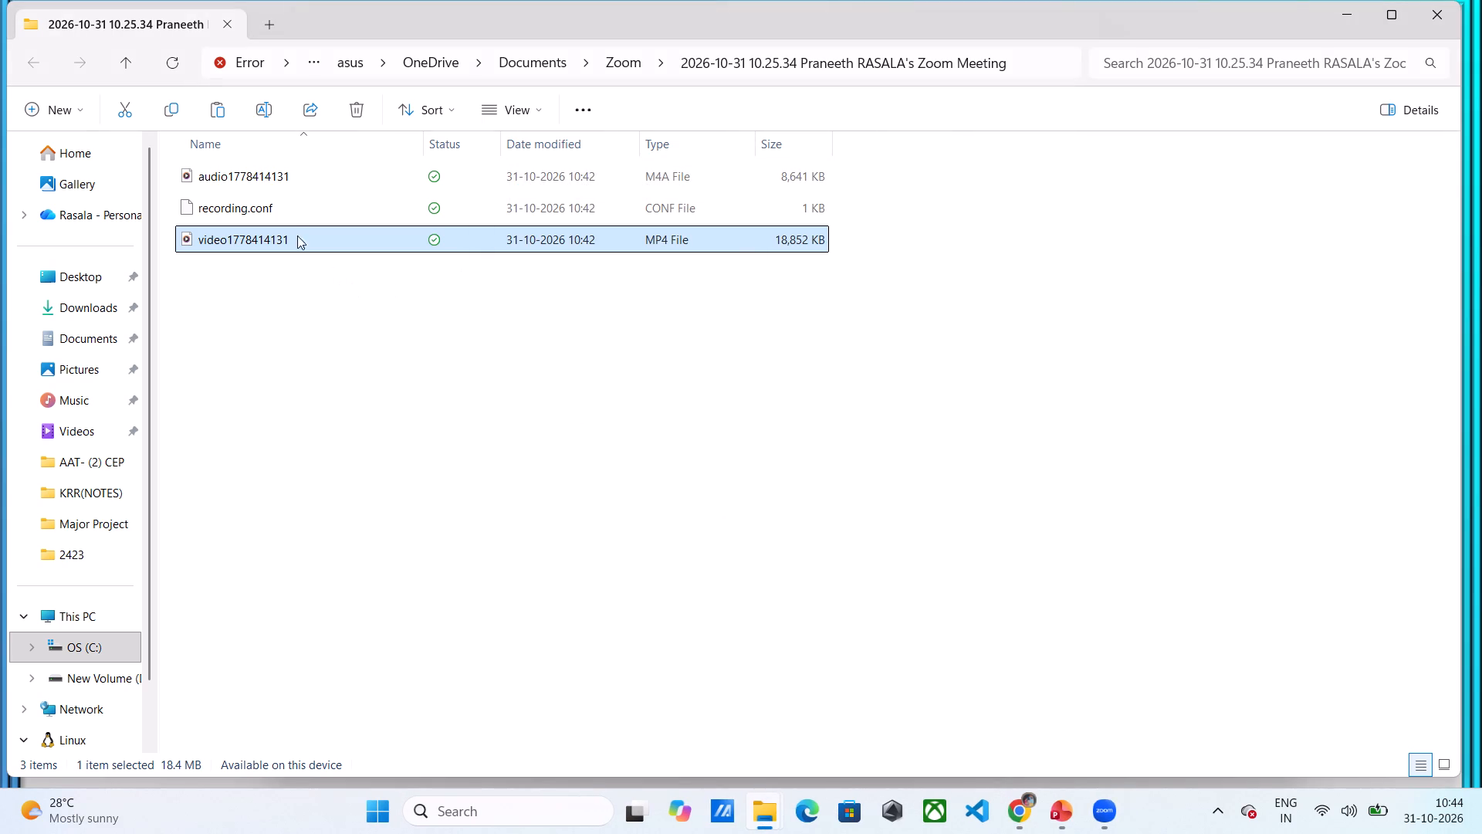
left_click(176, 112)
triple_click(176, 112)
Search Windows for the WhatsApp app using "wa".
left_click(469, 820)
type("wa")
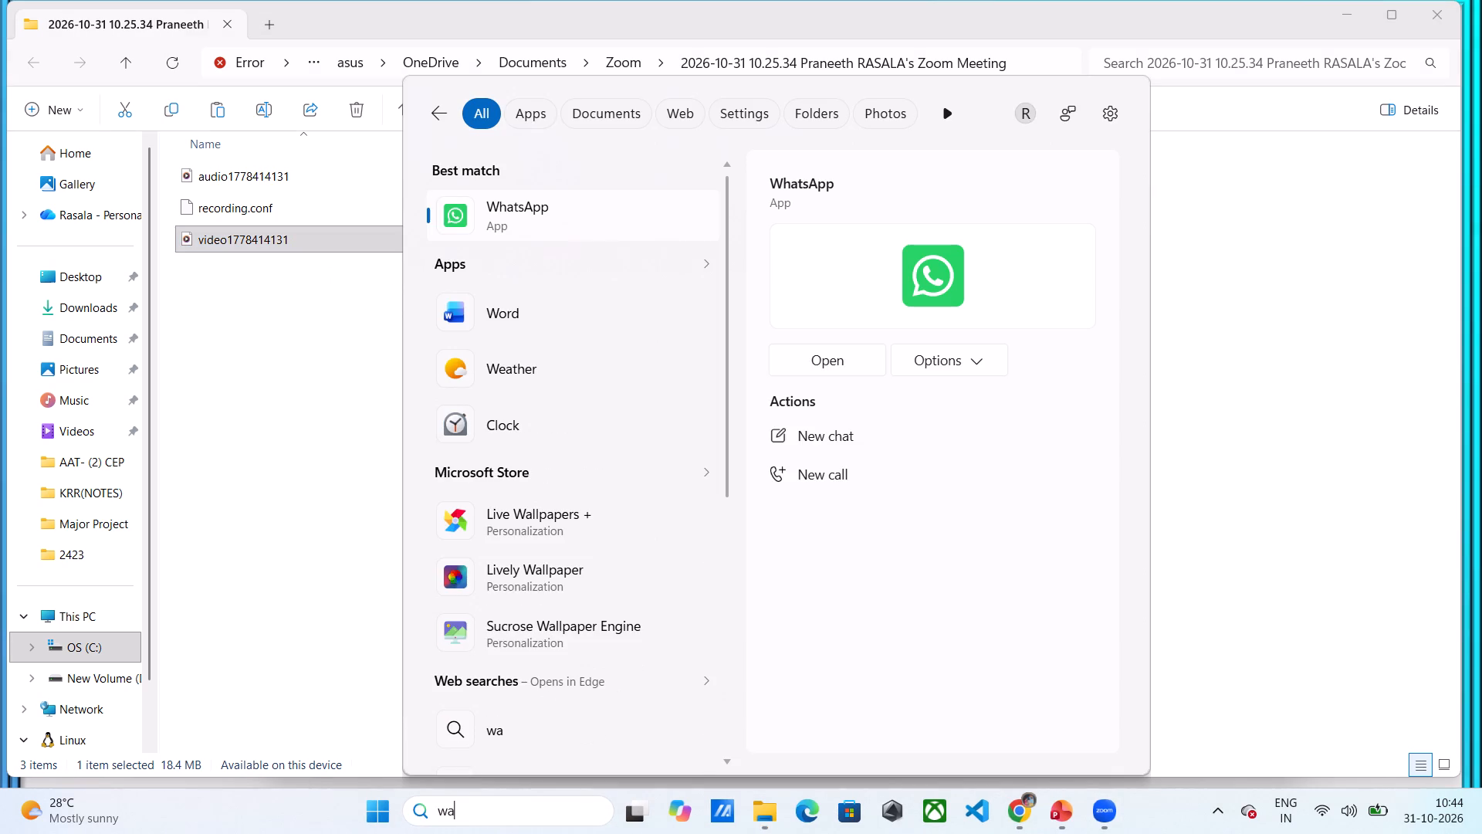